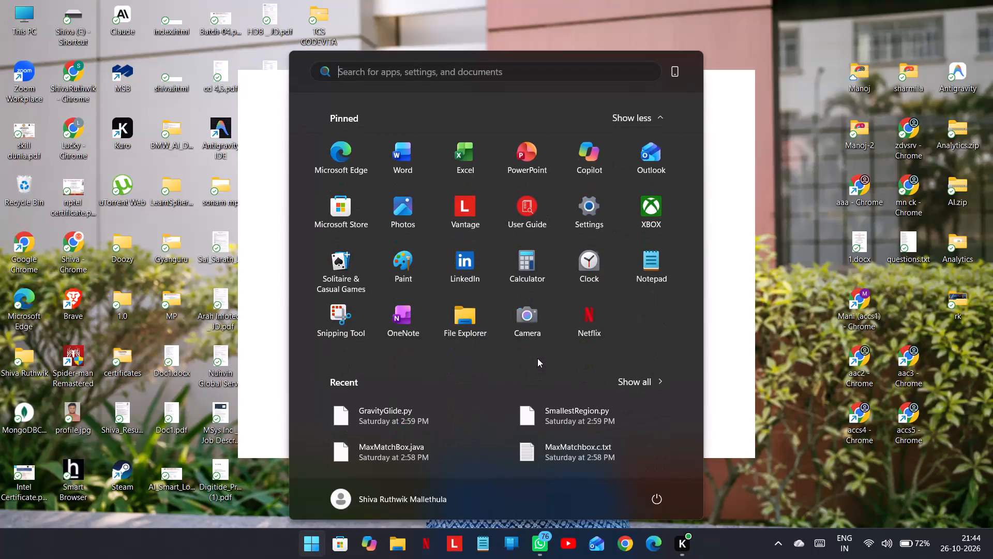
# Launch Word and create a new blank document.
pyautogui.click(770, 301)
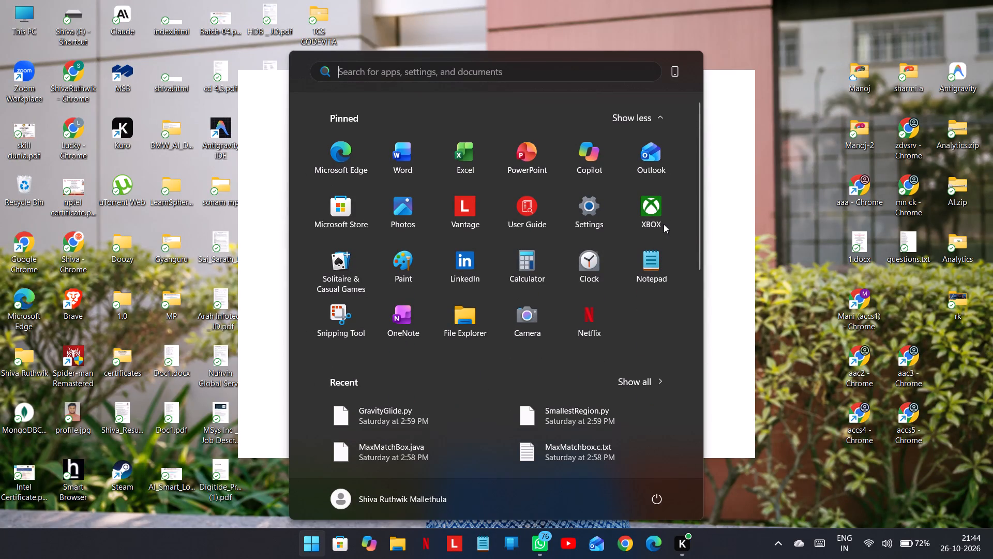
pyautogui.write('wo')
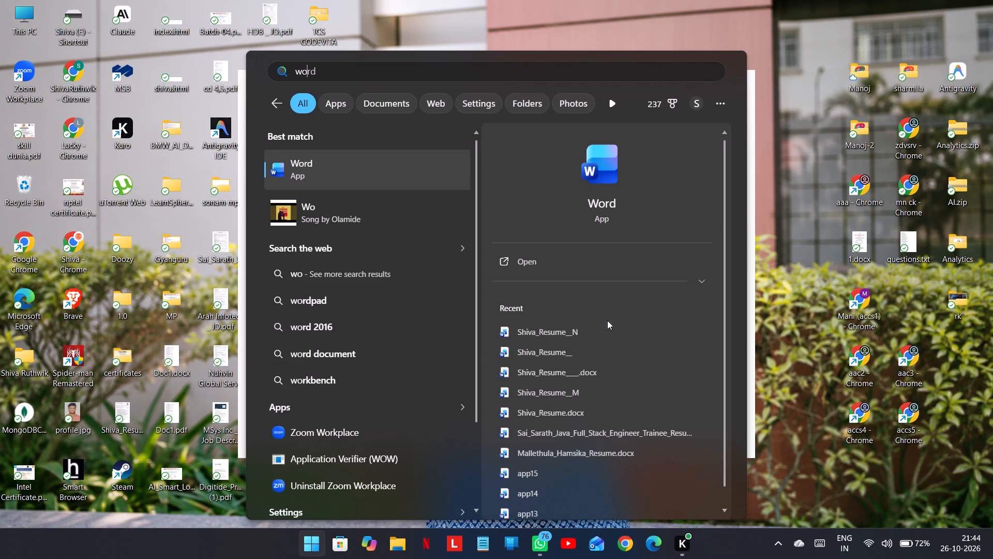
pyautogui.click(531, 256)
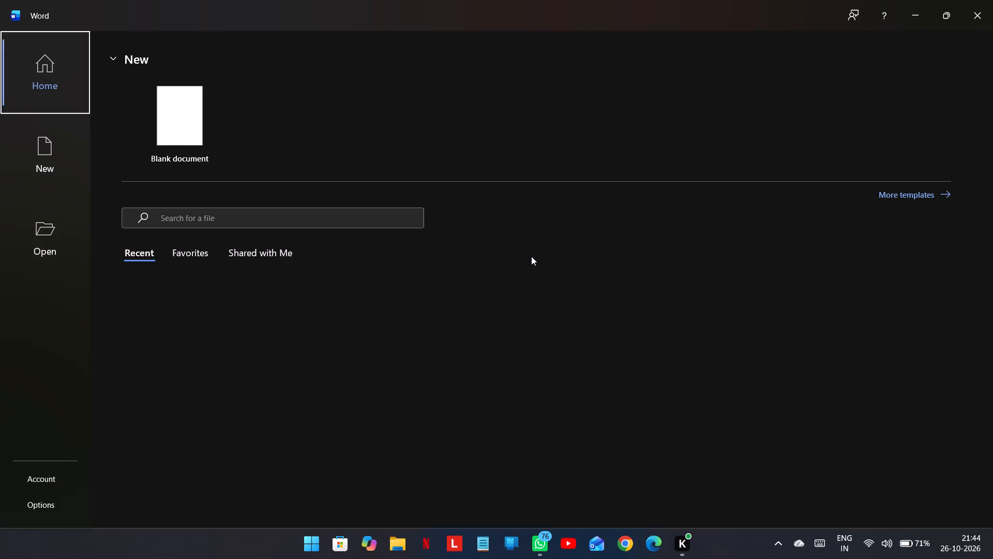
pyautogui.click(184, 135)
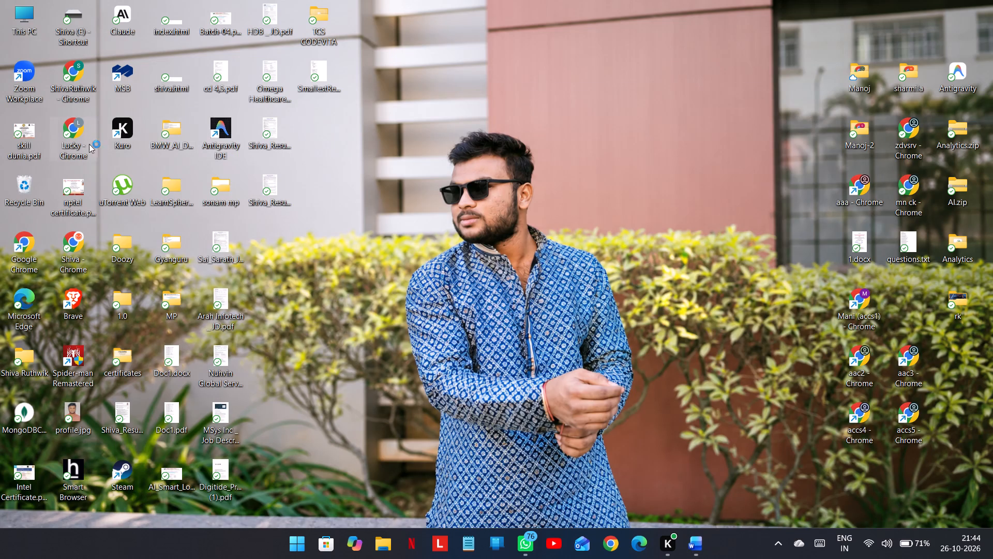
# Open Google Chrome with the mlritm.ac.in school profile that has the green M avatar, and maximize its window.
pyautogui.doubleClick(38, 258)
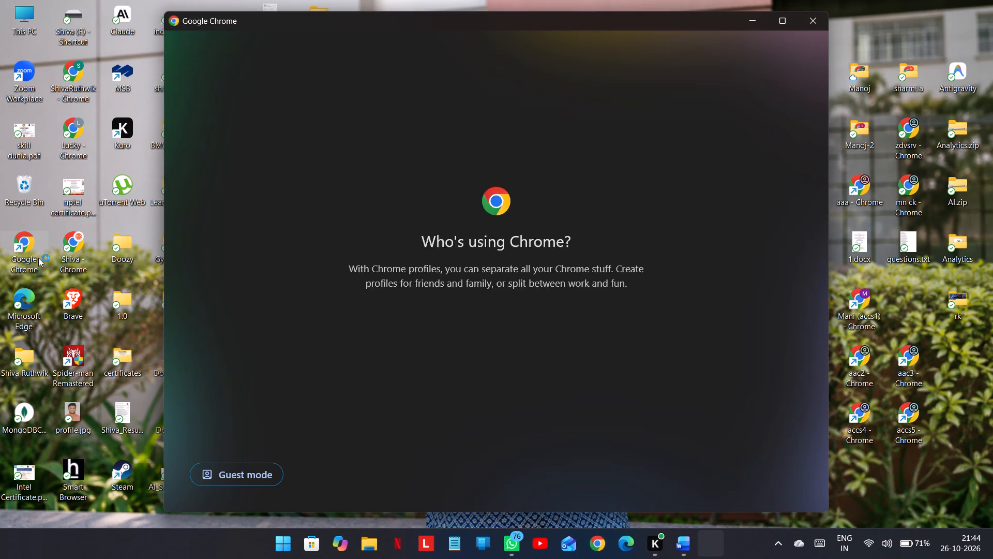
pyautogui.scroll(-5, 351, 304)
pyautogui.scroll(1, 351, 304)
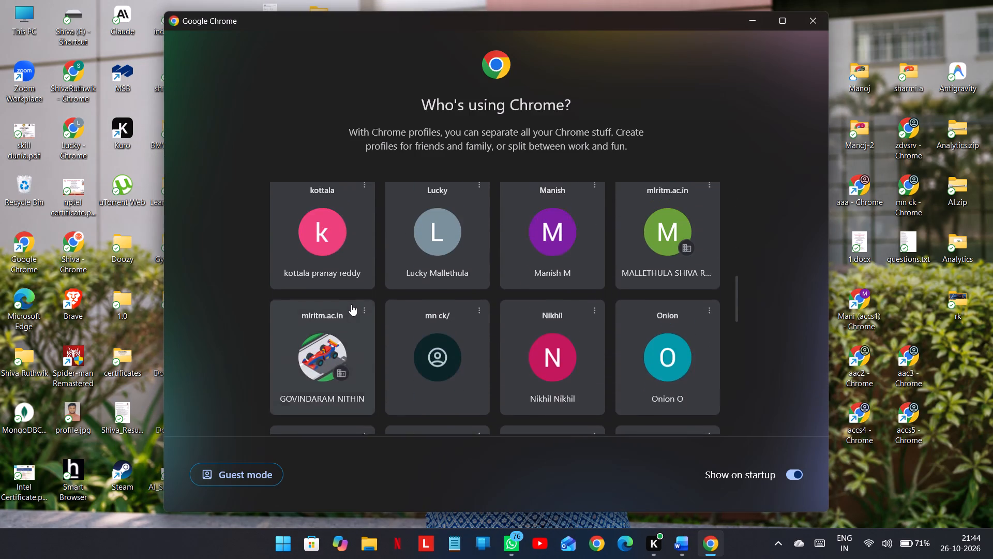
pyautogui.scroll(1, 351, 304)
pyautogui.click(633, 263)
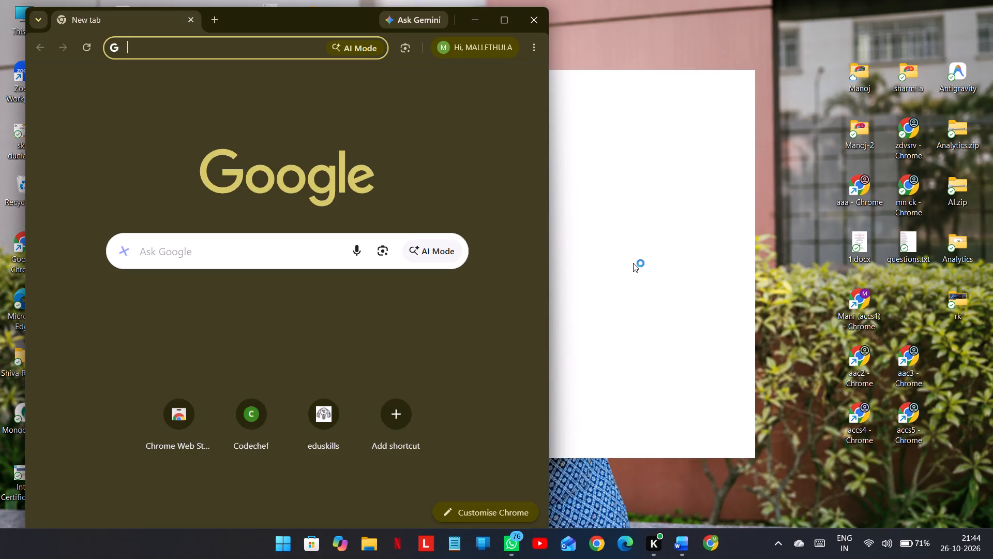
pyautogui.click(492, 30)
pyautogui.click(845, 229)
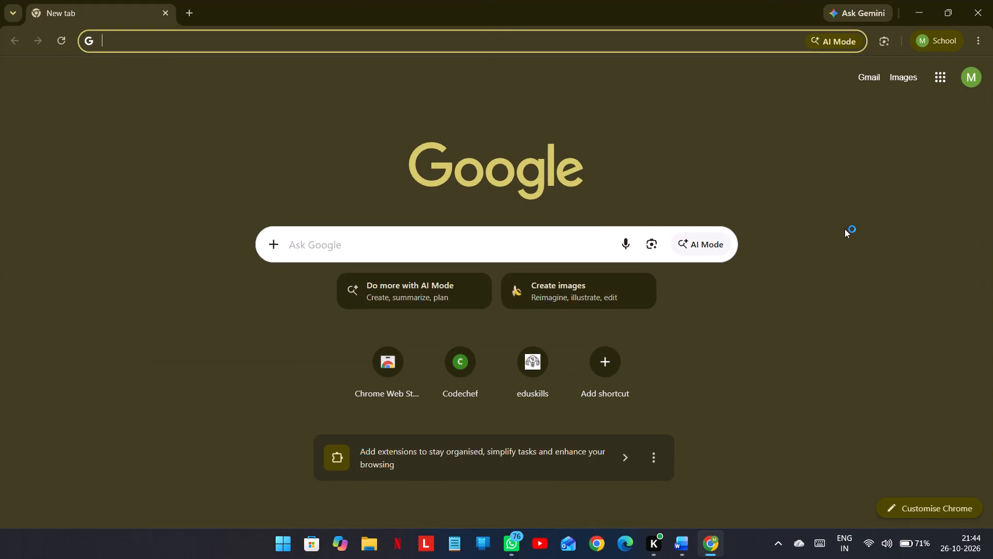
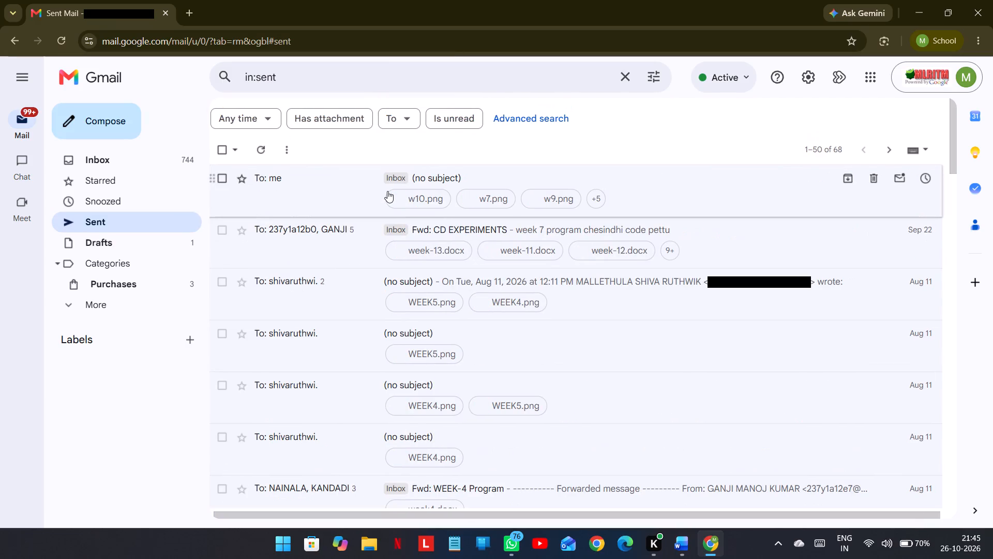
# Look through the Sent mail list for the messages that hold the lab program output screenshots.
pyautogui.scroll(-2, 531, 378)
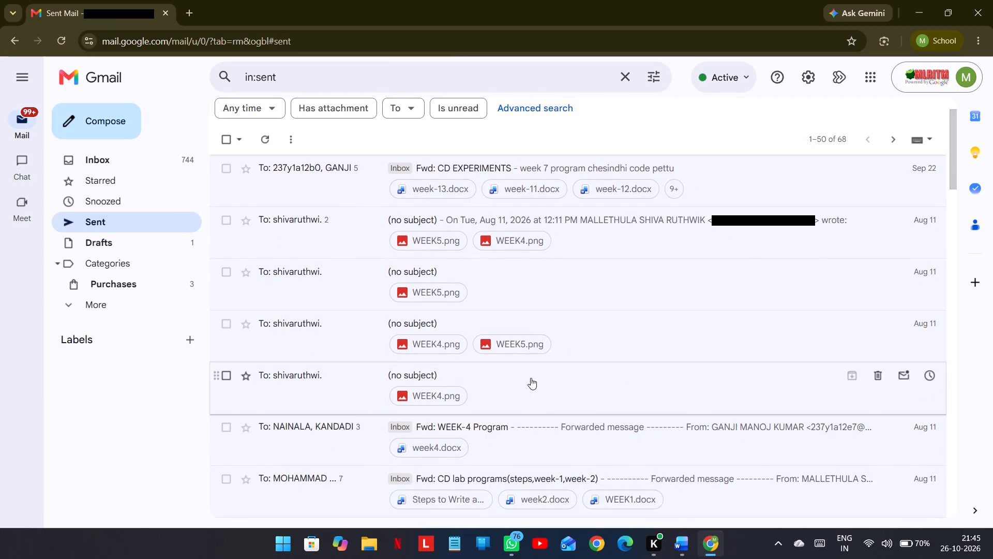
pyautogui.scroll(-5, 531, 378)
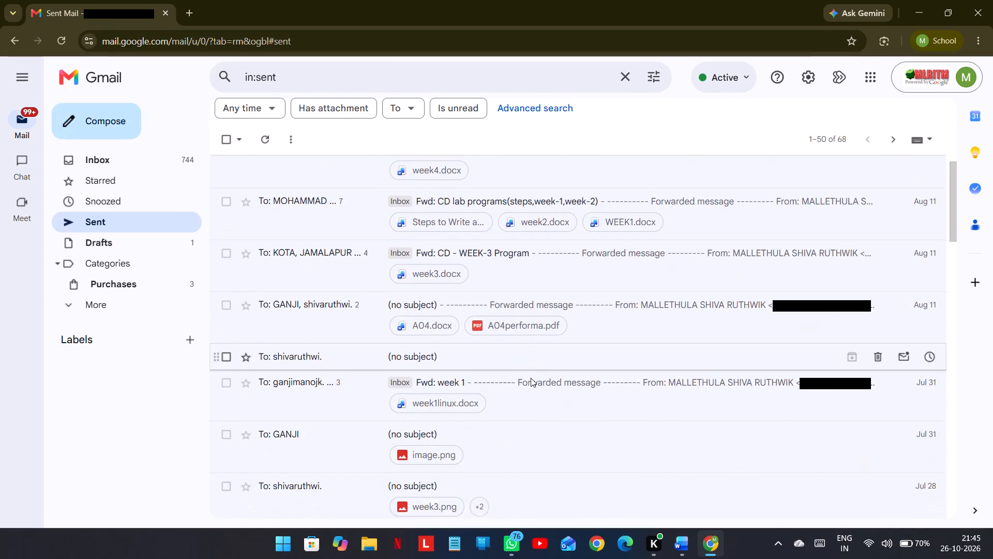
pyautogui.scroll(-3, 531, 378)
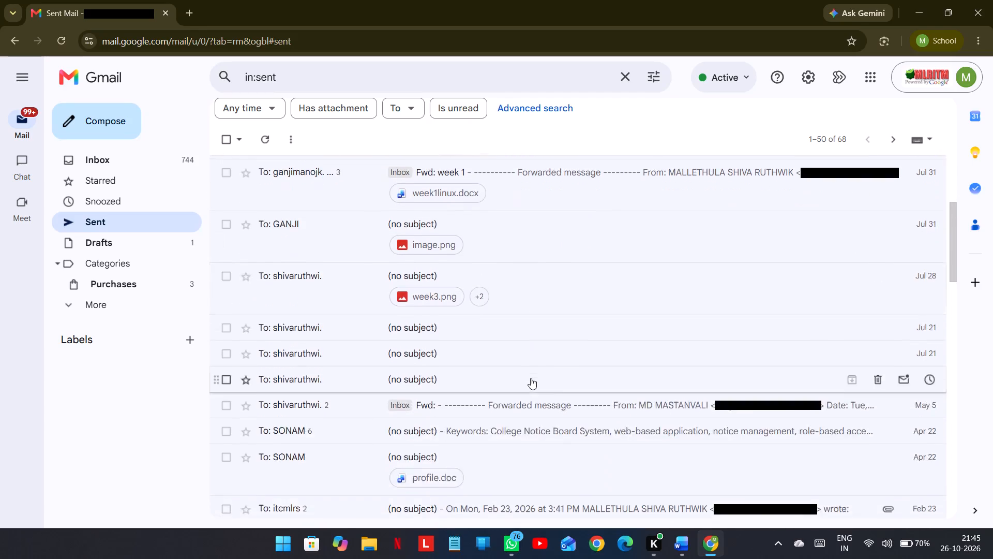
pyautogui.scroll(-4, 531, 378)
pyautogui.scroll(2, 531, 378)
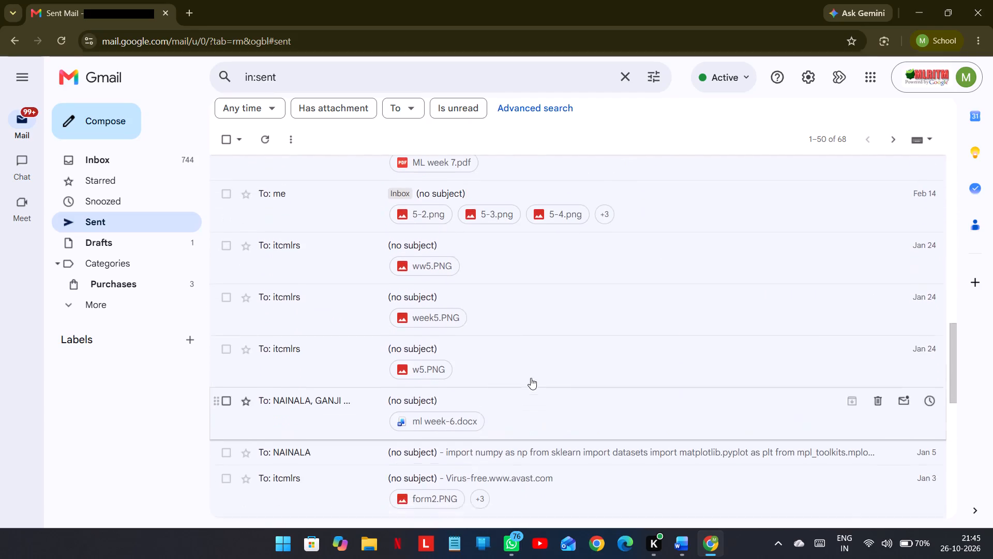
pyautogui.scroll(2, 531, 378)
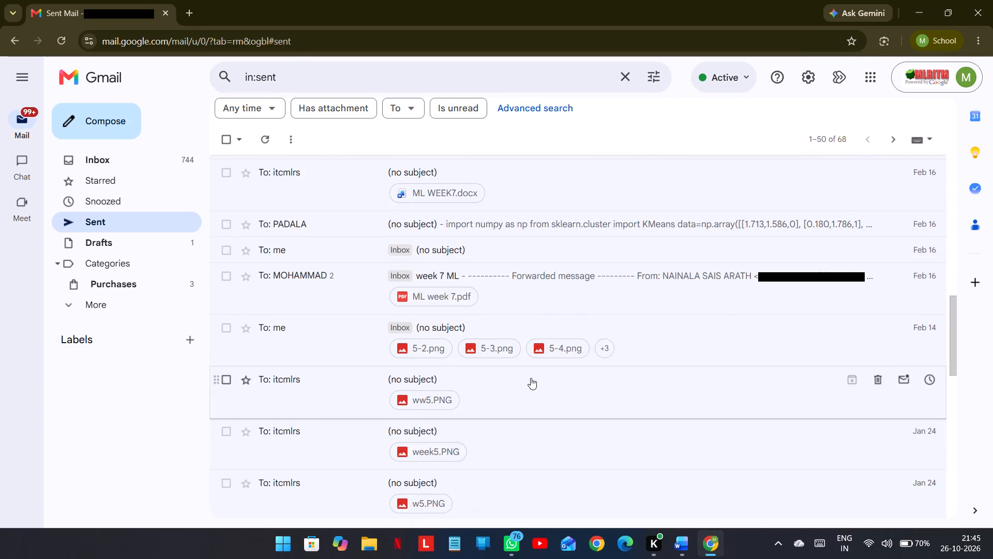
pyautogui.scroll(3, 531, 378)
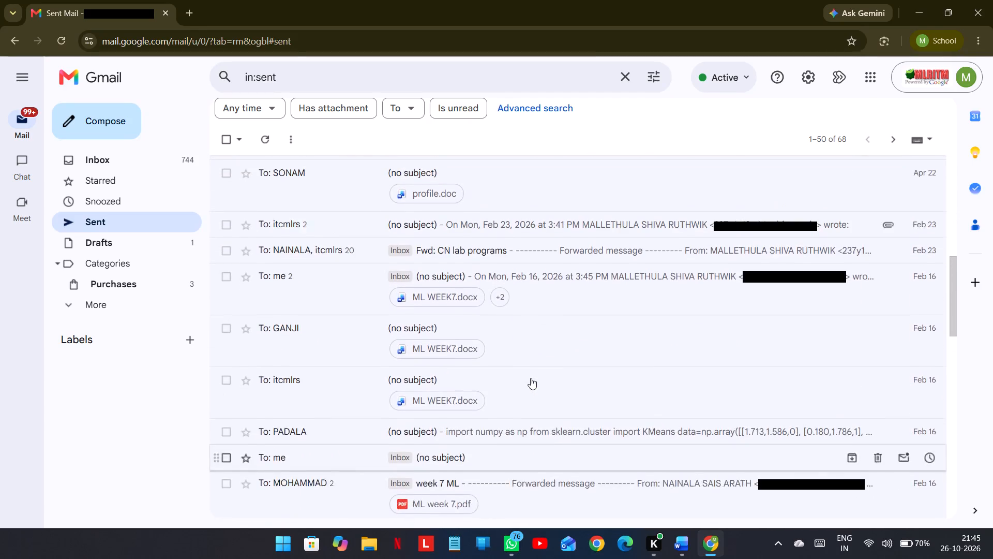
pyautogui.scroll(3, 531, 378)
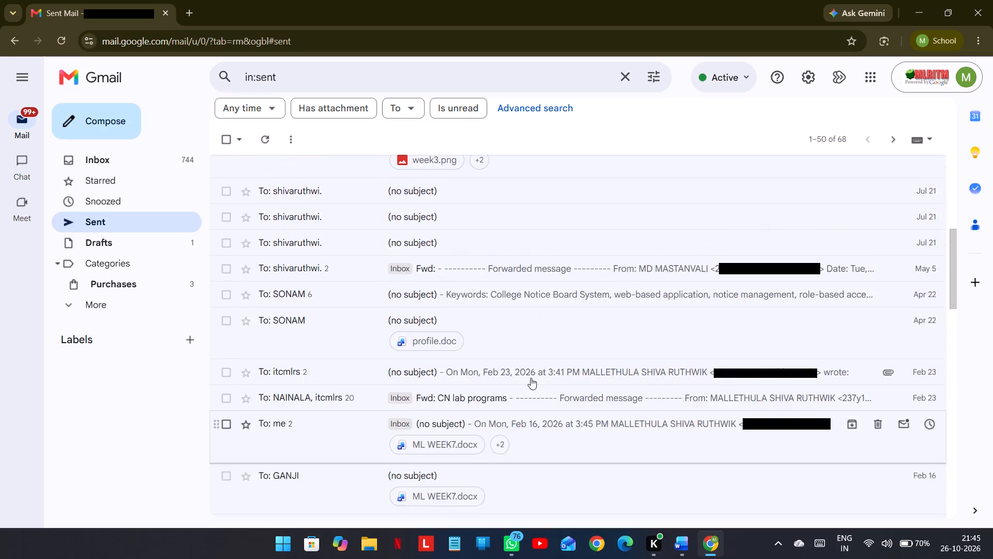
pyautogui.scroll(1, 531, 378)
# Check the contents of the two later no-subject messages sent on Jul 21, returning to the Sent list after each.
pyautogui.click(505, 234)
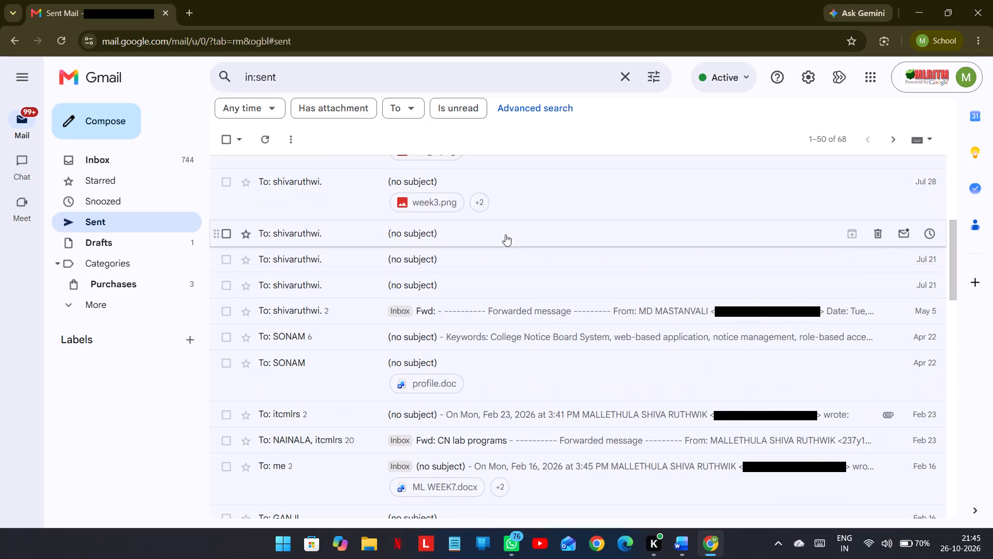
pyautogui.scroll(-2, 384, 274)
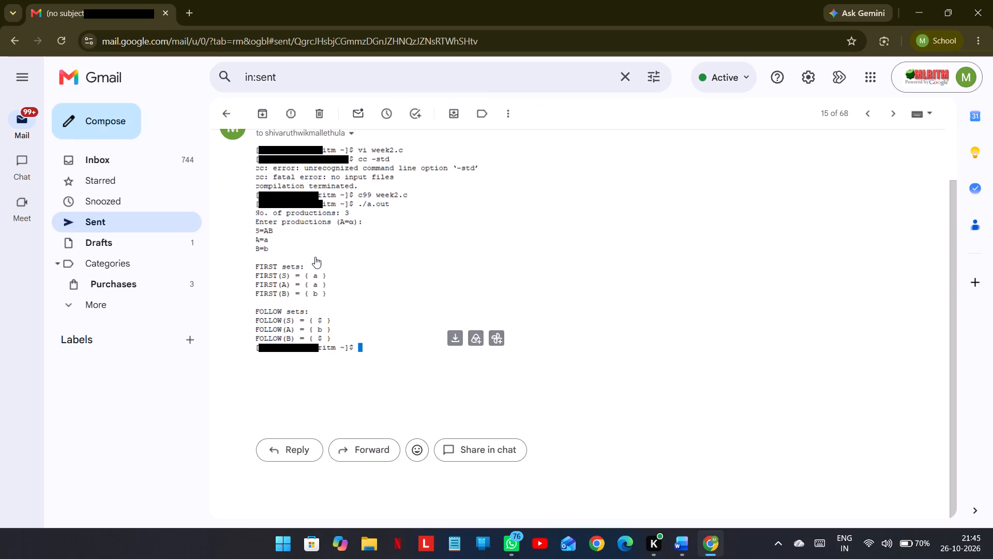
pyautogui.scroll(1, 315, 257)
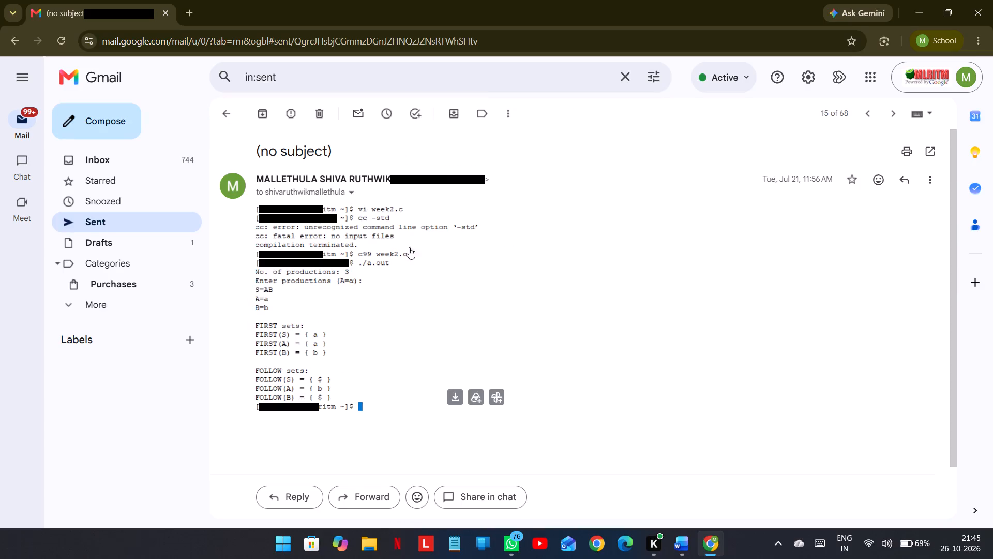
pyautogui.doubleClick(235, 113)
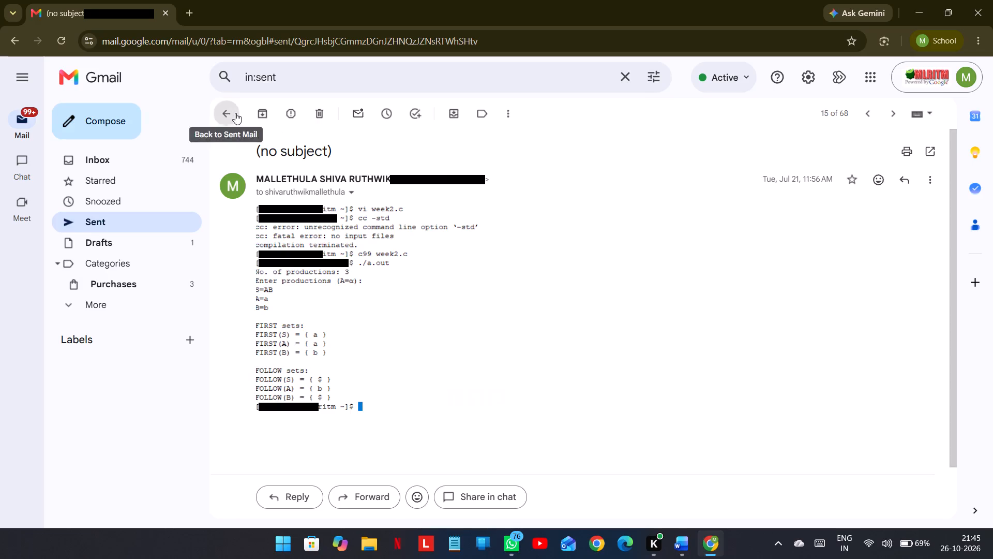
pyautogui.click(349, 254)
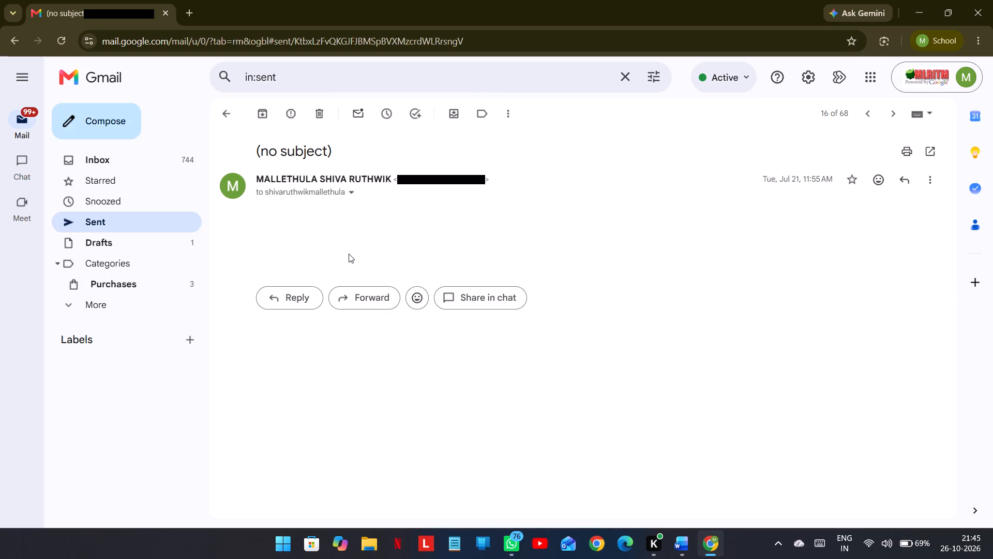
pyautogui.click(356, 216)
pyautogui.click(232, 107)
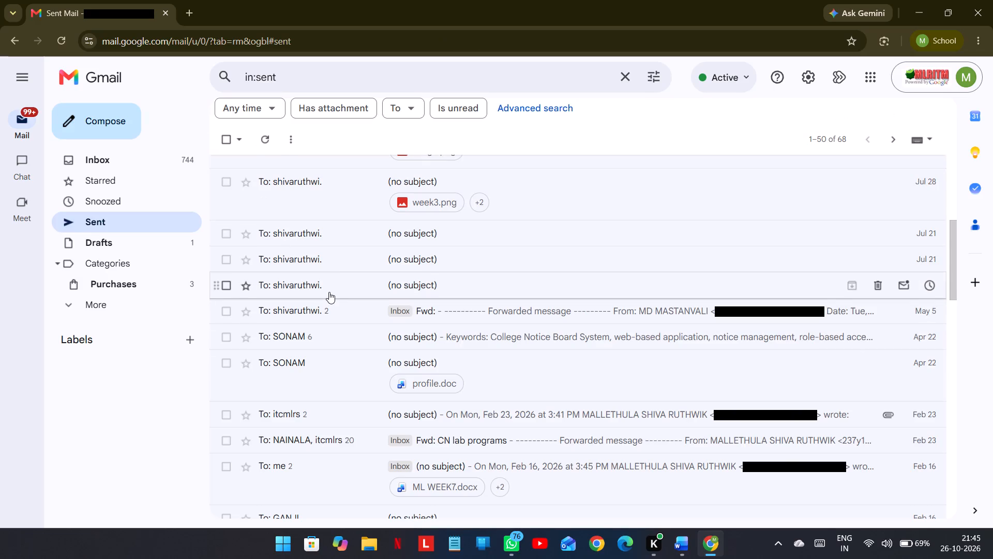
# Copy the week1.l output image from the earliest Jul 21 message and paste it into the blank Word document.
pyautogui.click(329, 292)
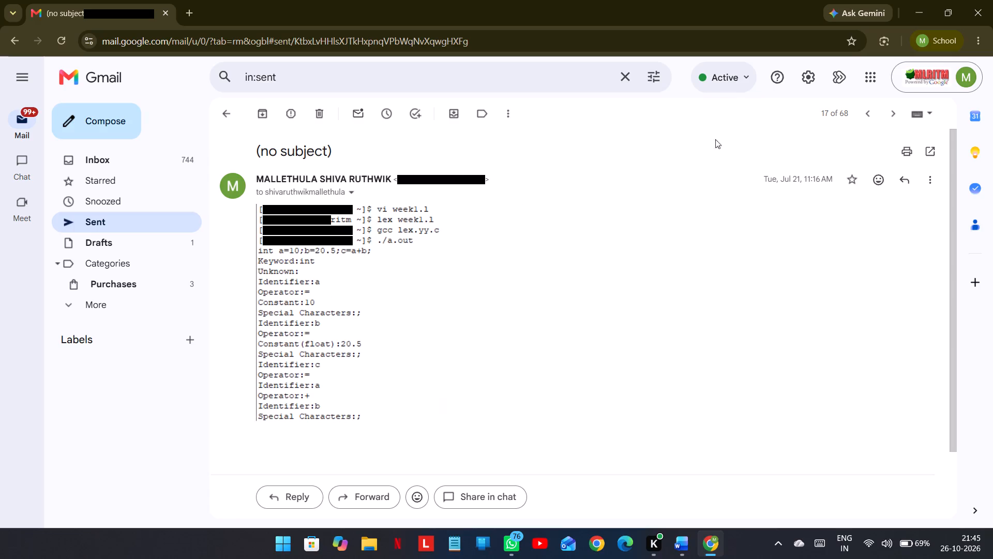
pyautogui.rightClick(397, 271)
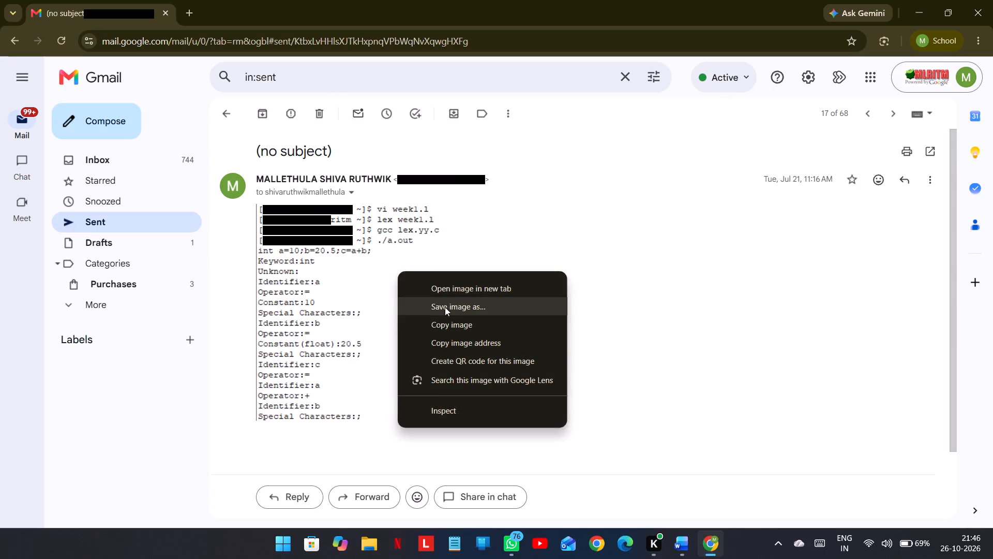
pyautogui.click(450, 318)
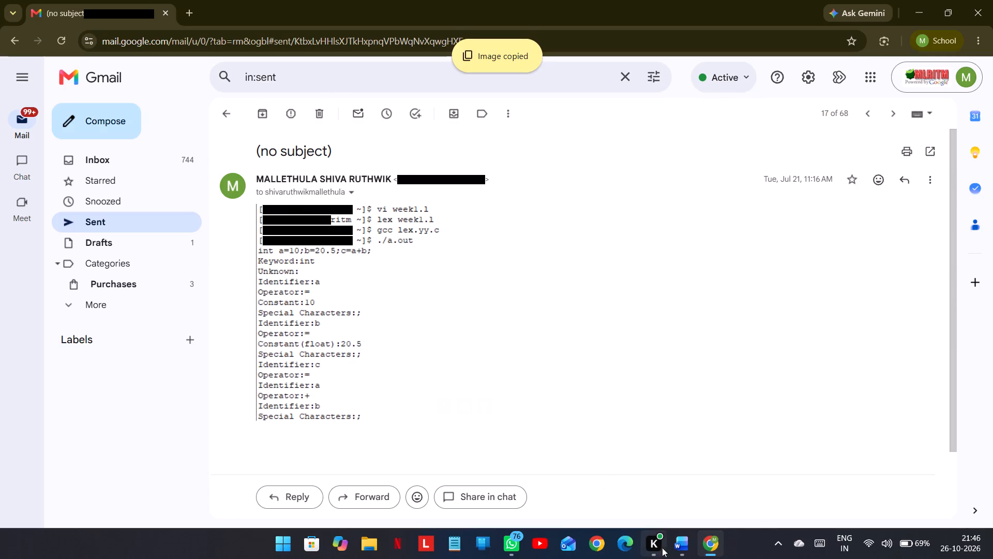
pyautogui.click(674, 547)
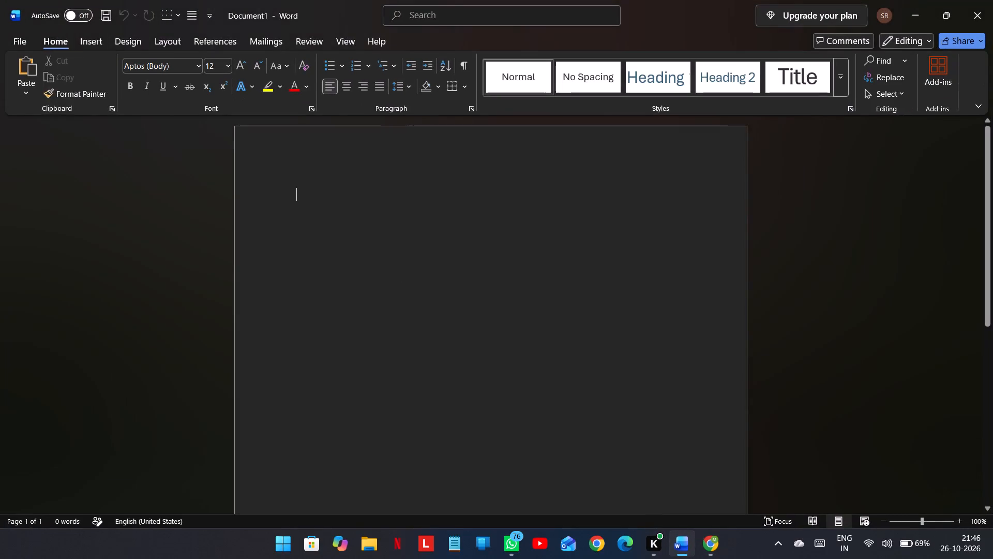
pyautogui.hotkey('ctrl', 'v')
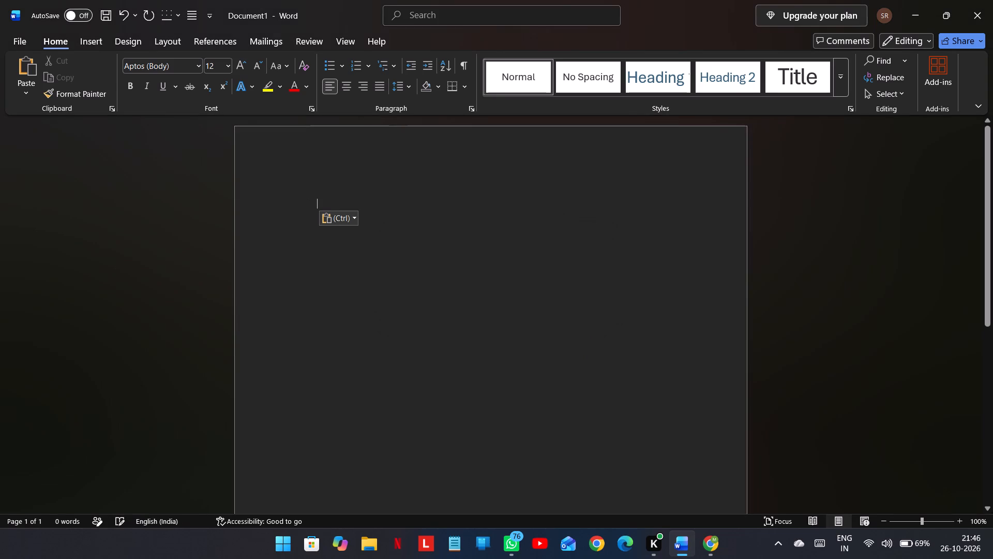
# Delete the pasted week1.l image placeholder from the Word document.
pyautogui.press('BackSpace')
pyautogui.press('BackSpace')
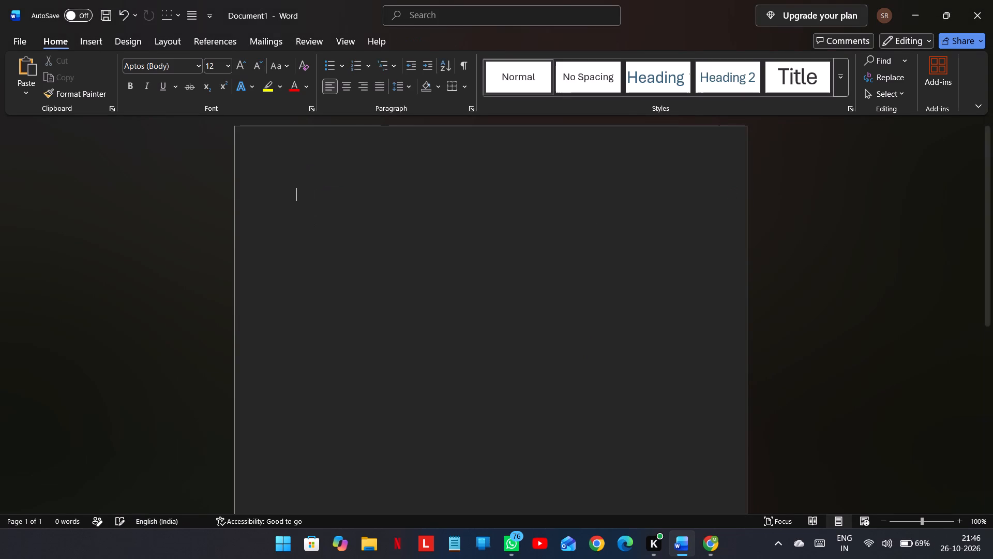
pyautogui.press('BackSpace')
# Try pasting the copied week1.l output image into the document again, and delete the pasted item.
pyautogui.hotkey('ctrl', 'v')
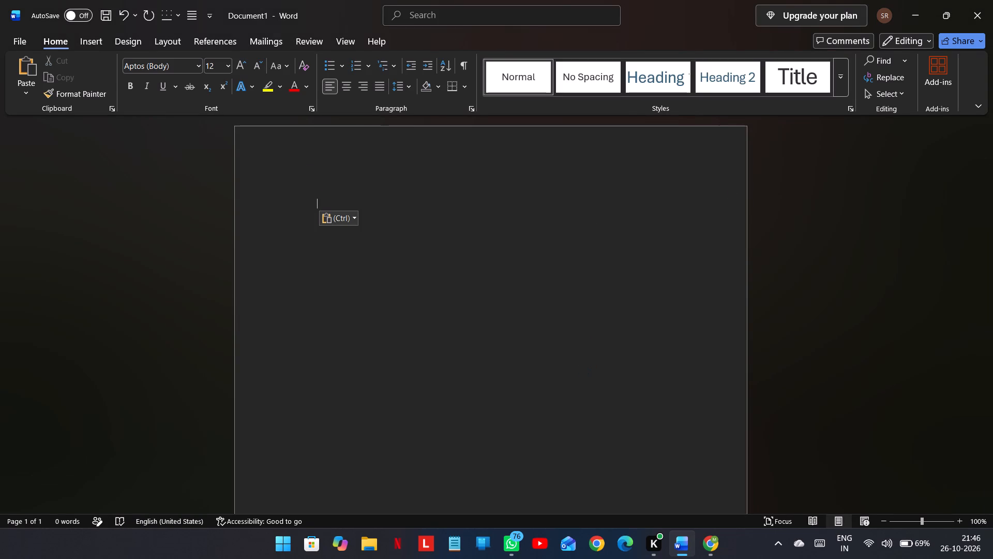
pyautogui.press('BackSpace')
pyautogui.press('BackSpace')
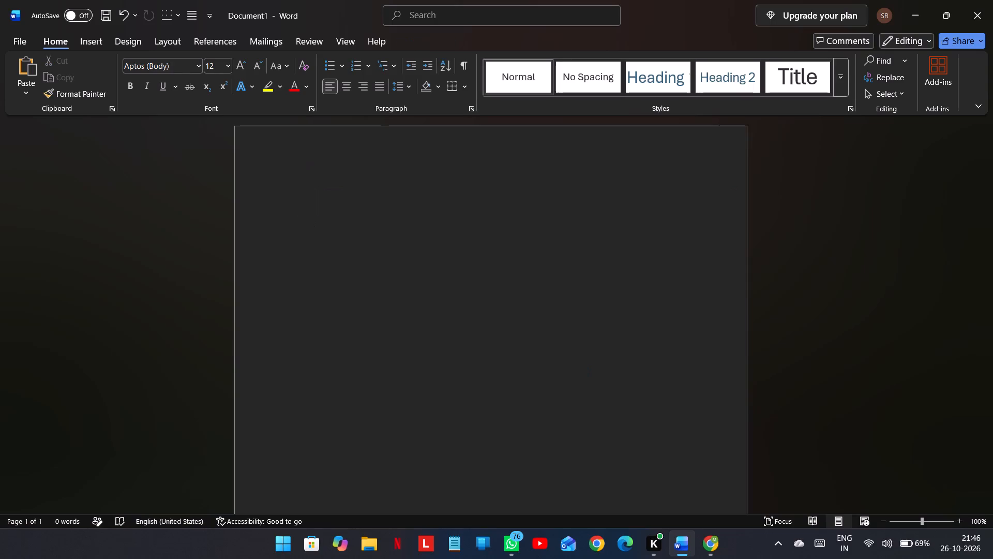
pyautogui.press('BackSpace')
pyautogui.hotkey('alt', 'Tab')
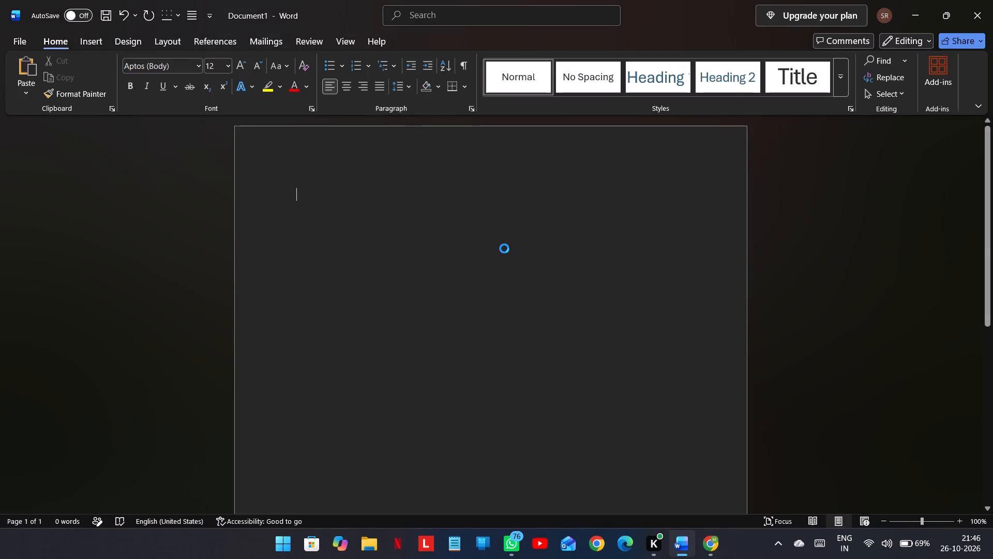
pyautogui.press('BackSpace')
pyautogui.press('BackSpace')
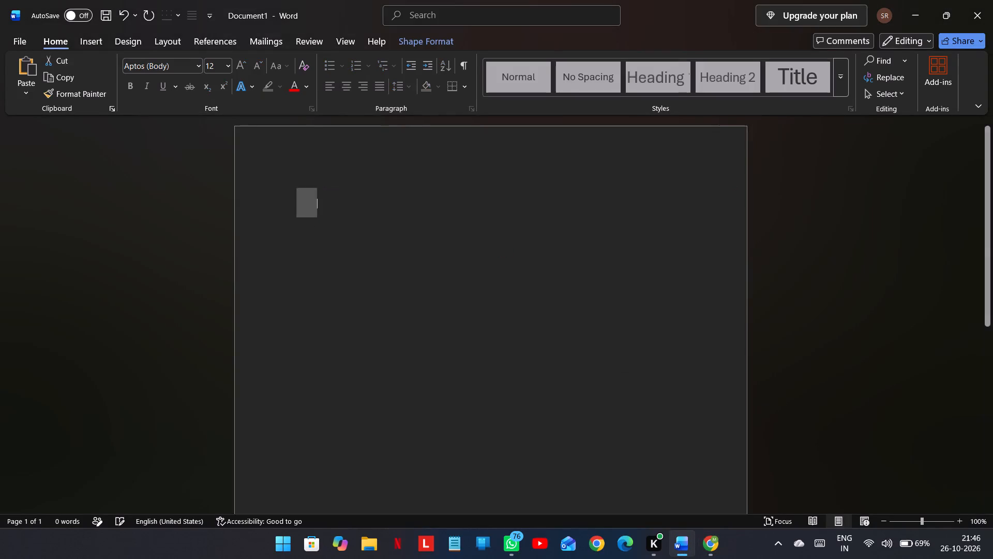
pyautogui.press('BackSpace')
pyautogui.hotkey('alt', 'Tab')
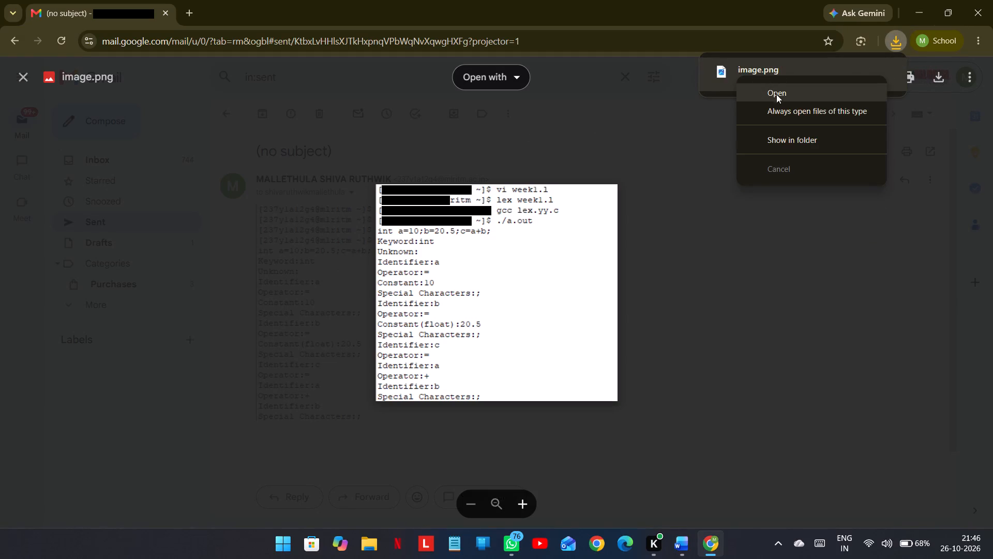
pyautogui.moveTo(737, 67); pyautogui.dragTo(638, 484)
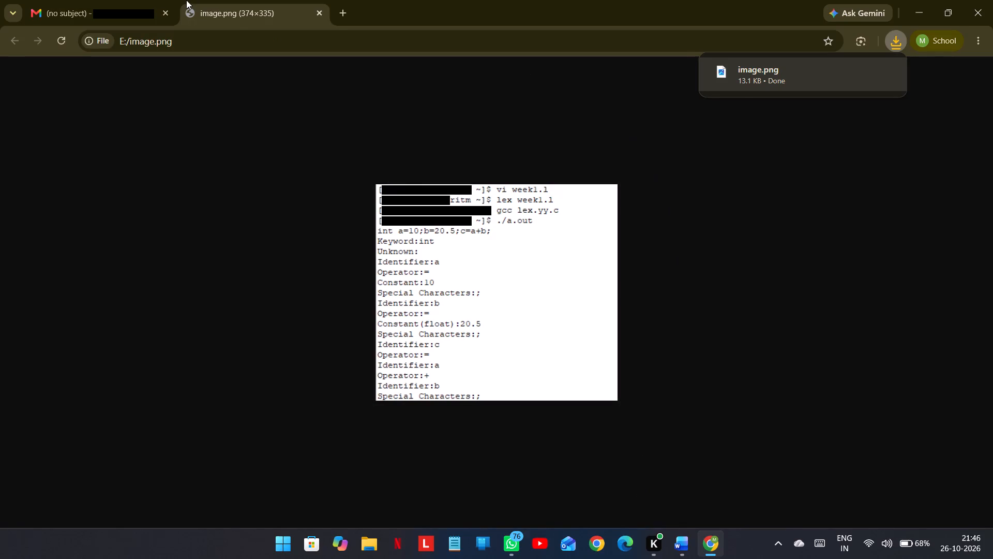
pyautogui.click(153, 0)
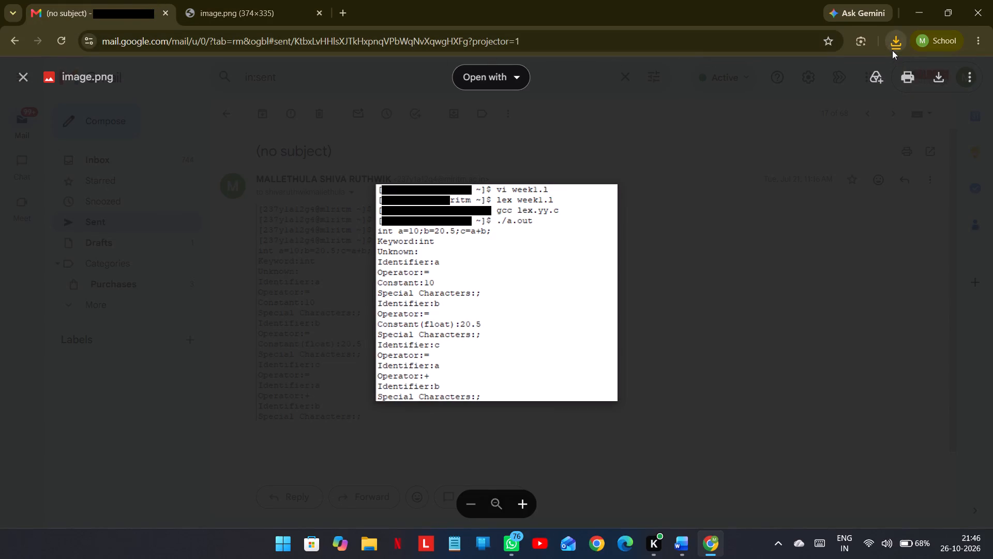
pyautogui.click(892, 50)
pyautogui.moveTo(798, 93); pyautogui.dragTo(730, 408)
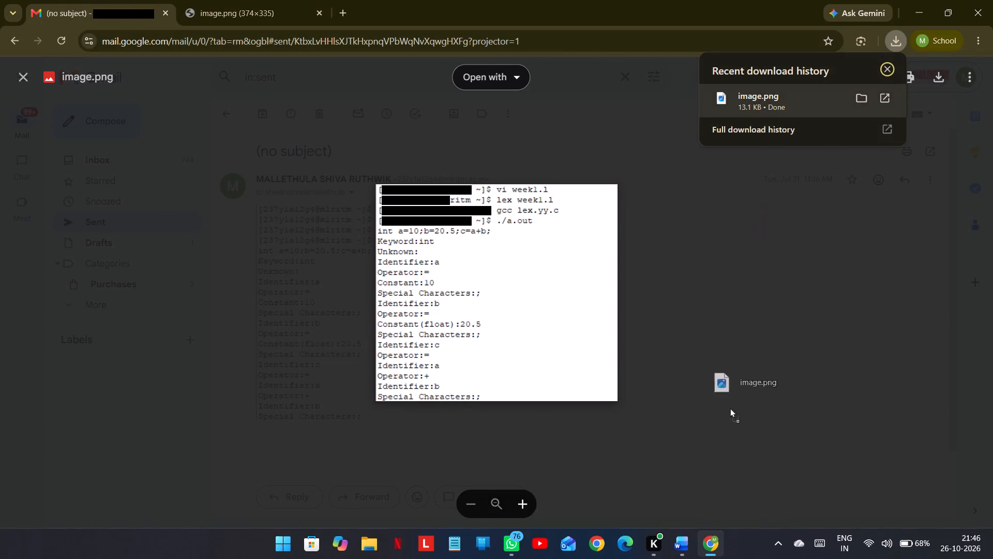
pyautogui.moveTo(730, 408); pyautogui.dragTo(520, 234)
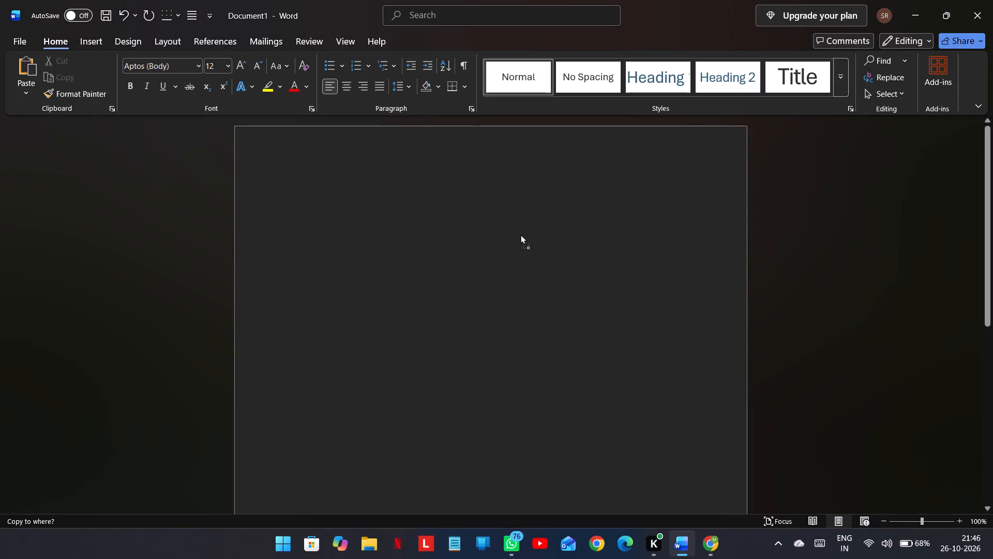
pyautogui.moveTo(520, 234); pyautogui.dragTo(372, 209)
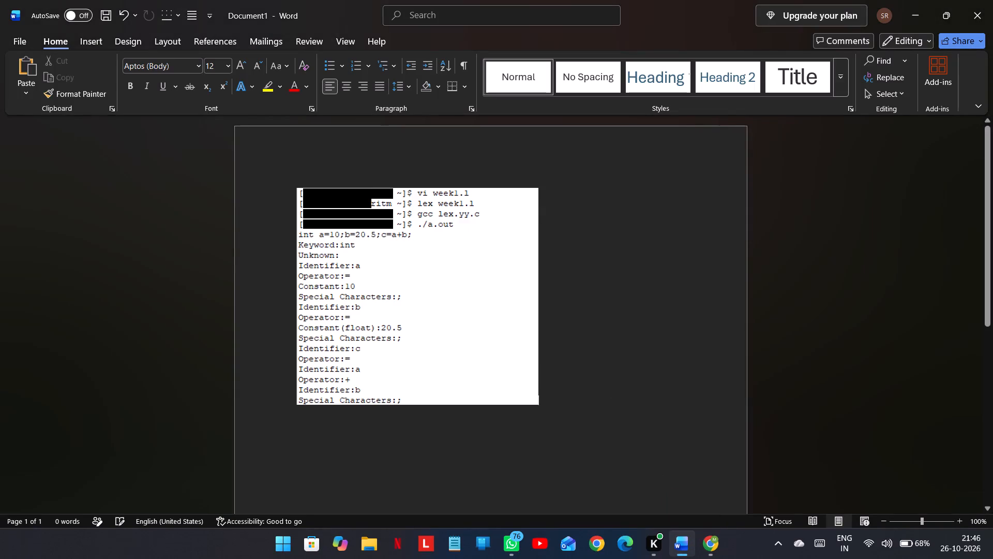
# Place the cursor after the week1.l output image and add blank lines below it.
pyautogui.moveTo(406, 284); pyautogui.dragTo(393, 260)
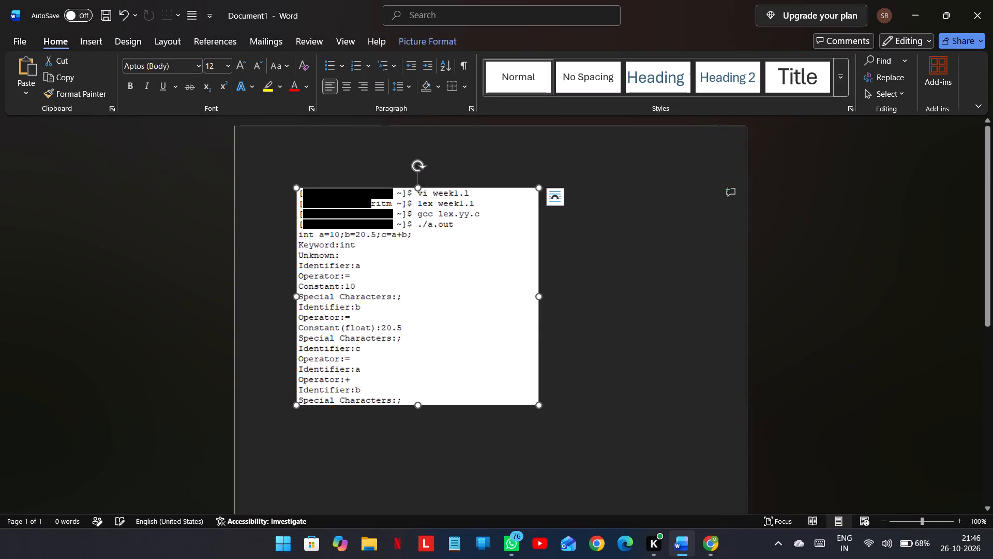
pyautogui.click(607, 320)
pyautogui.click(607, 320)
pyautogui.click(538, 297)
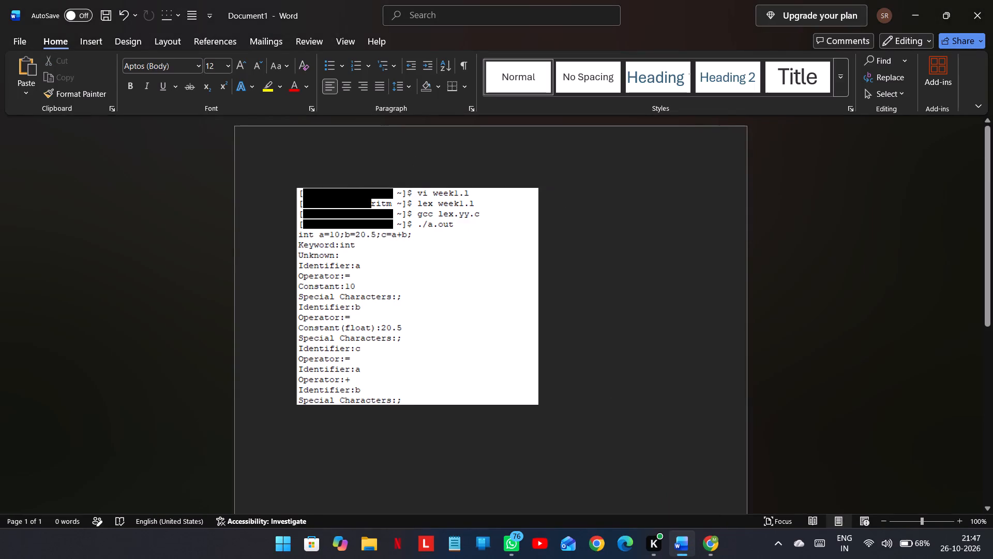
pyautogui.press('Return')
pyautogui.press('BackSpace')
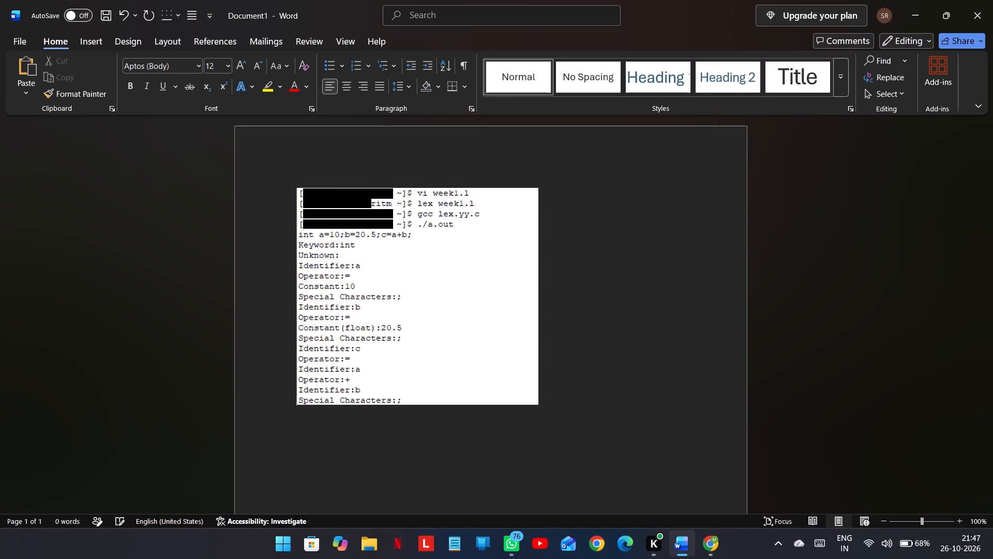
pyautogui.press('BackSpace')
pyautogui.doubleClick(604, 348)
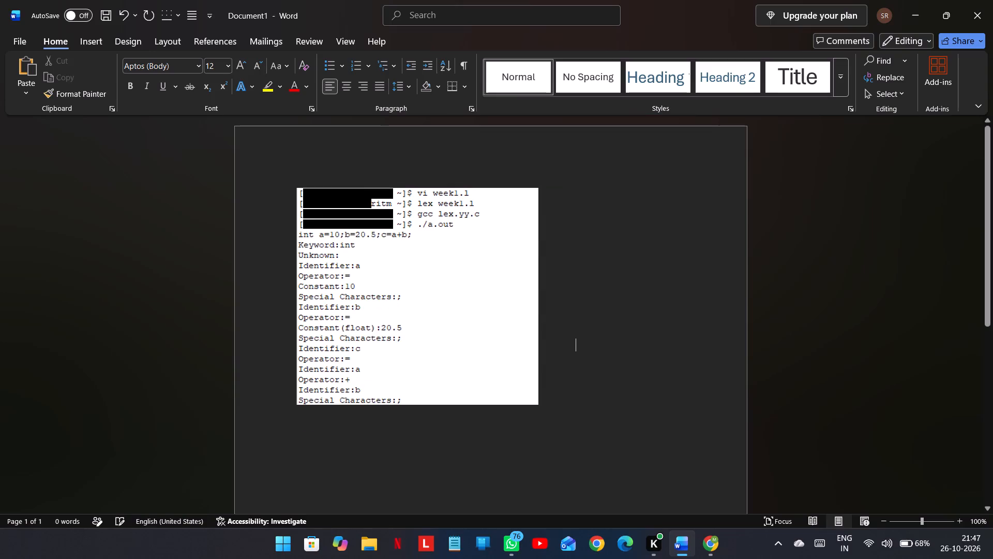
pyautogui.press('Return')
pyautogui.press('Return')
pyautogui.press('Return')
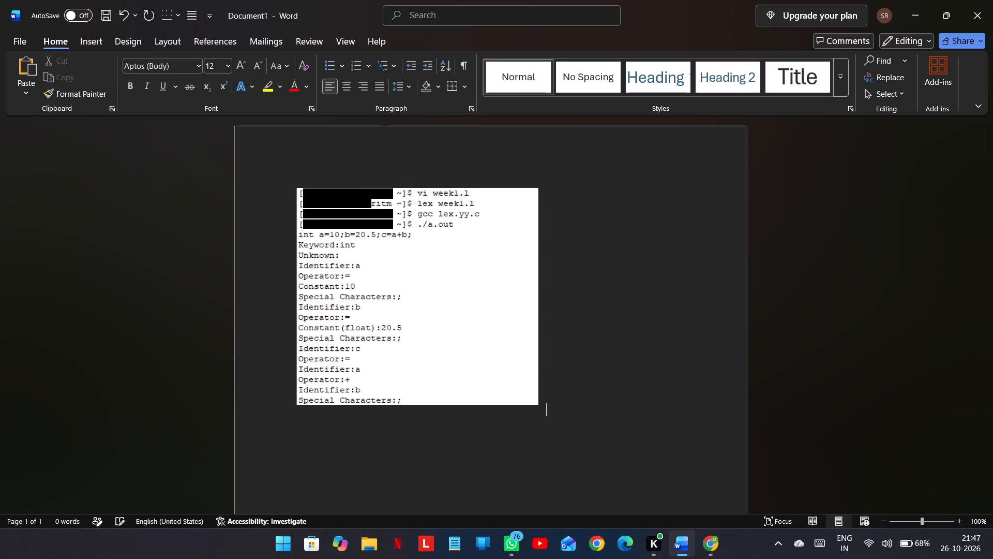
pyautogui.press('Return')
# In Chrome, close the image preview and open the Sent message from Jul 21, 11:56 AM with the week2.c output.
pyautogui.hotkey('alt', 'Tab')
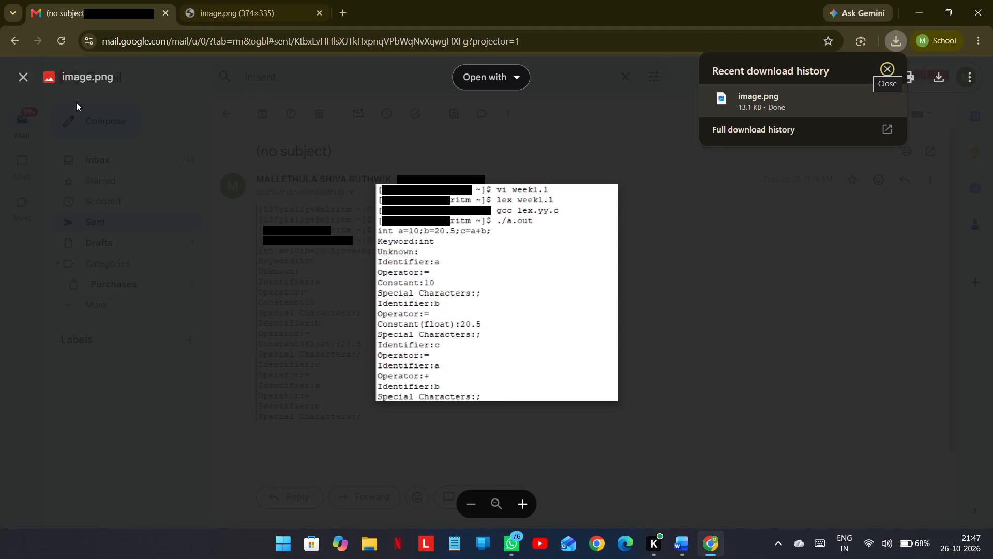
pyautogui.click(14, 69)
pyautogui.click(231, 109)
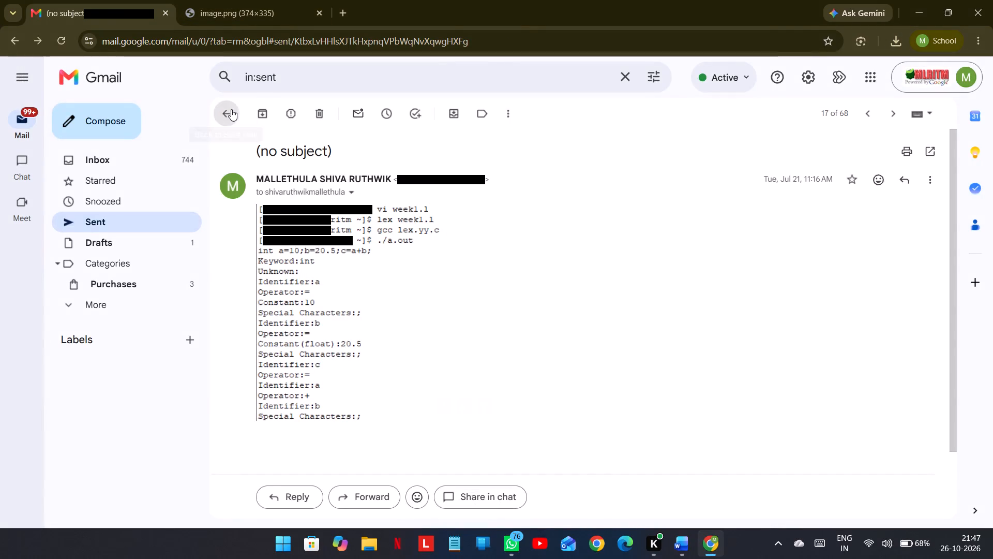
pyautogui.click(380, 243)
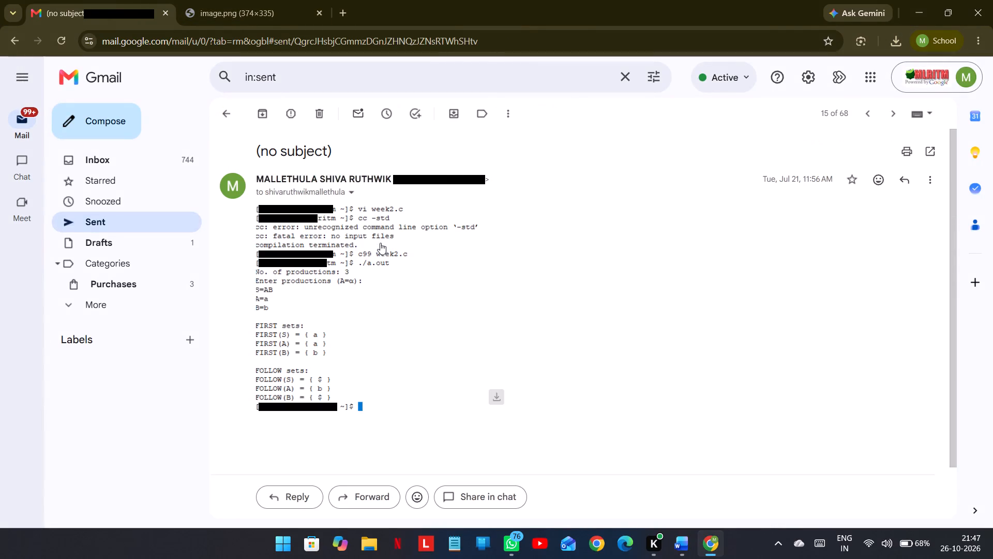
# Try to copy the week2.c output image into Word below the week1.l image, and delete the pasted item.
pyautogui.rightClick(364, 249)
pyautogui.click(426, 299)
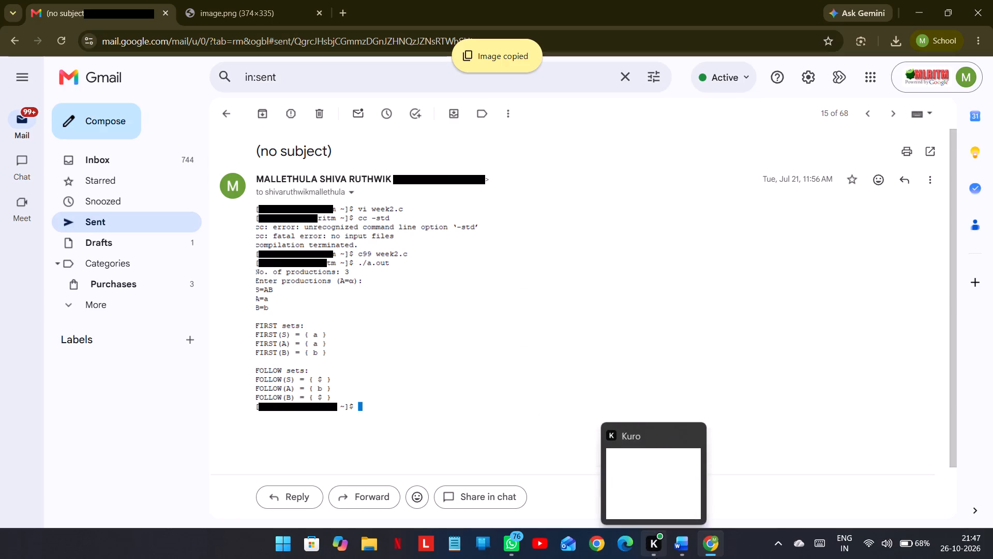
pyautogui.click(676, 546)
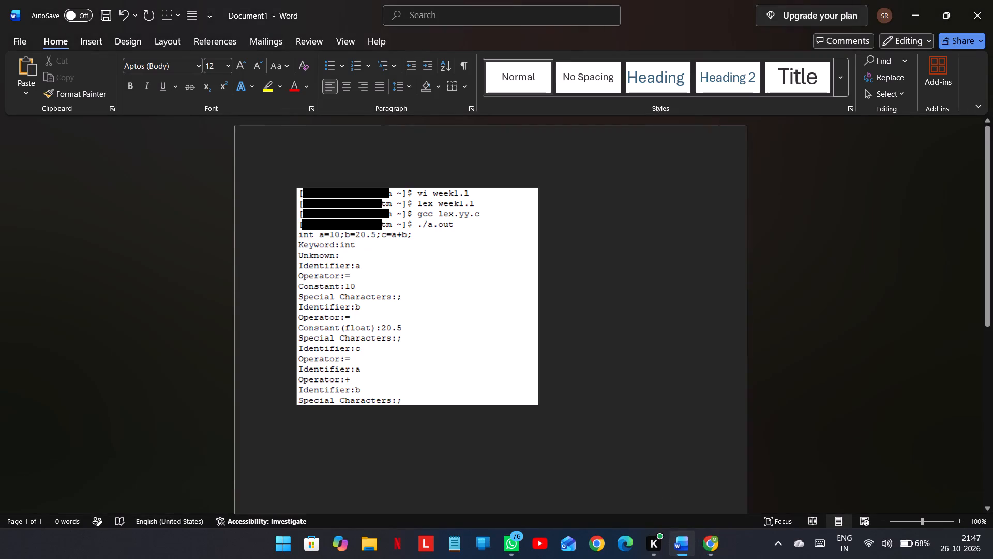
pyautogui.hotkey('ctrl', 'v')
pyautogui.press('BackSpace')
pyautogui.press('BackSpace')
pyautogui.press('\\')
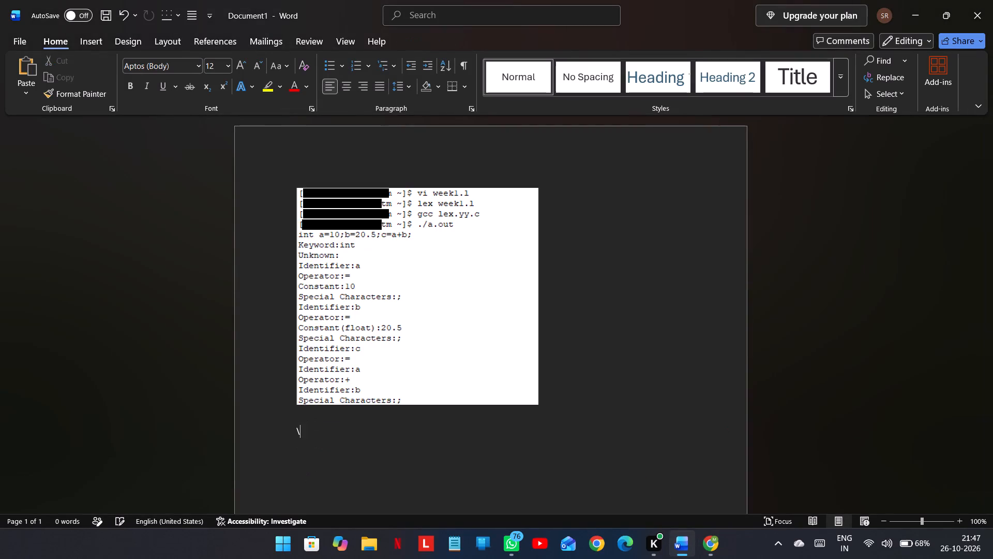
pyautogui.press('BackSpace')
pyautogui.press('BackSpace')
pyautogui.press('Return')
# Switch back to the open week2.c output message in Chrome.
pyautogui.hotkey('alt', 'Tab')
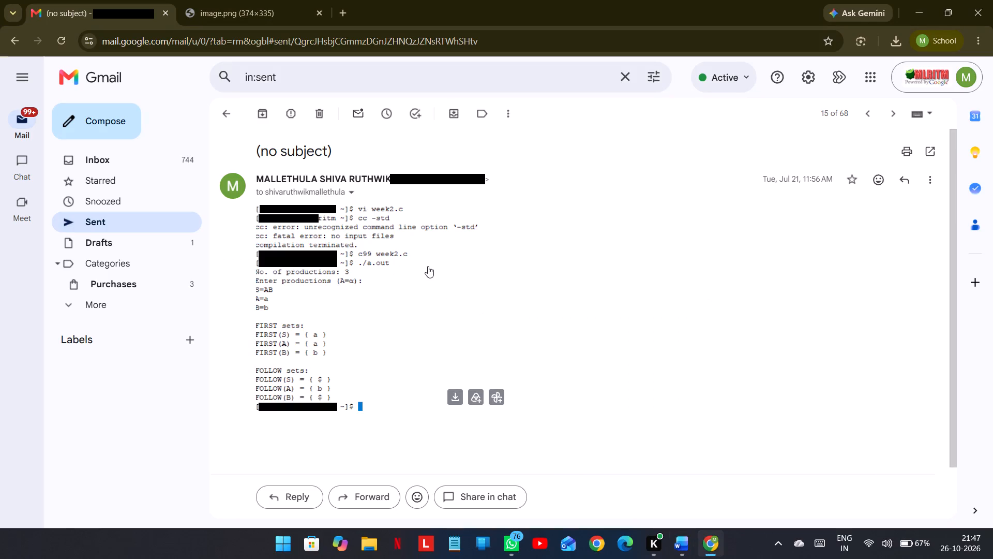
# Download the week2.c output image from the no-subject message sent on Jul 21 at 11:56 AM.
pyautogui.rightClick(428, 266)
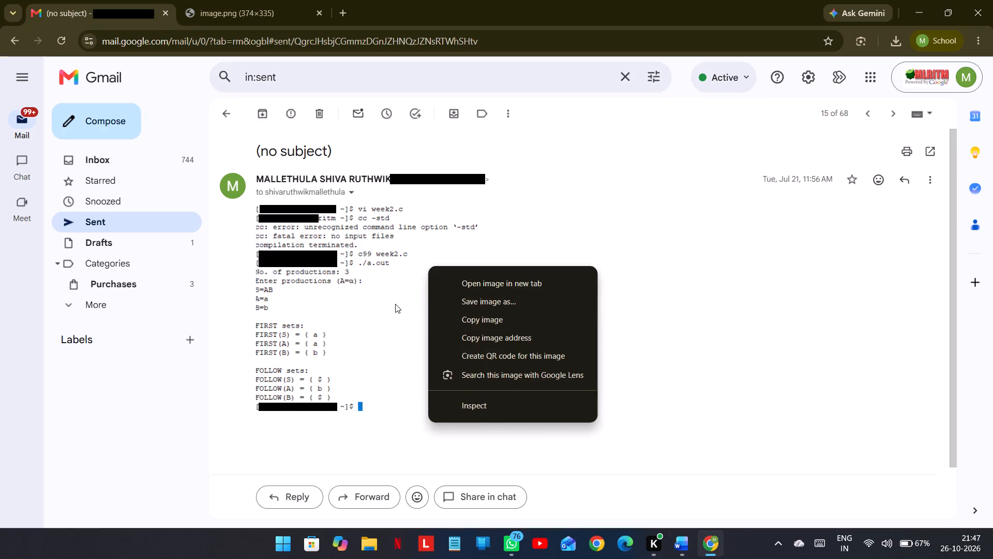
pyautogui.click(395, 304)
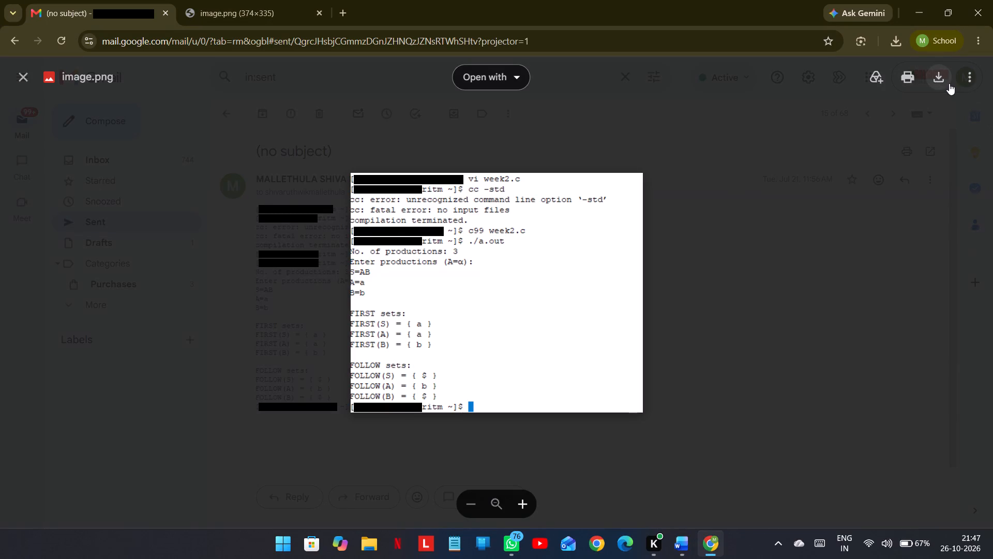
pyautogui.click(949, 83)
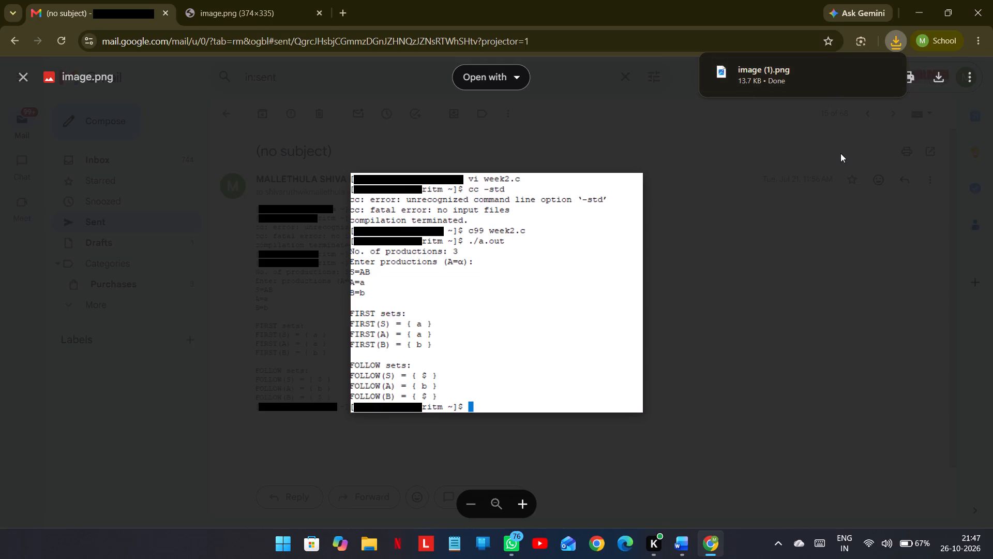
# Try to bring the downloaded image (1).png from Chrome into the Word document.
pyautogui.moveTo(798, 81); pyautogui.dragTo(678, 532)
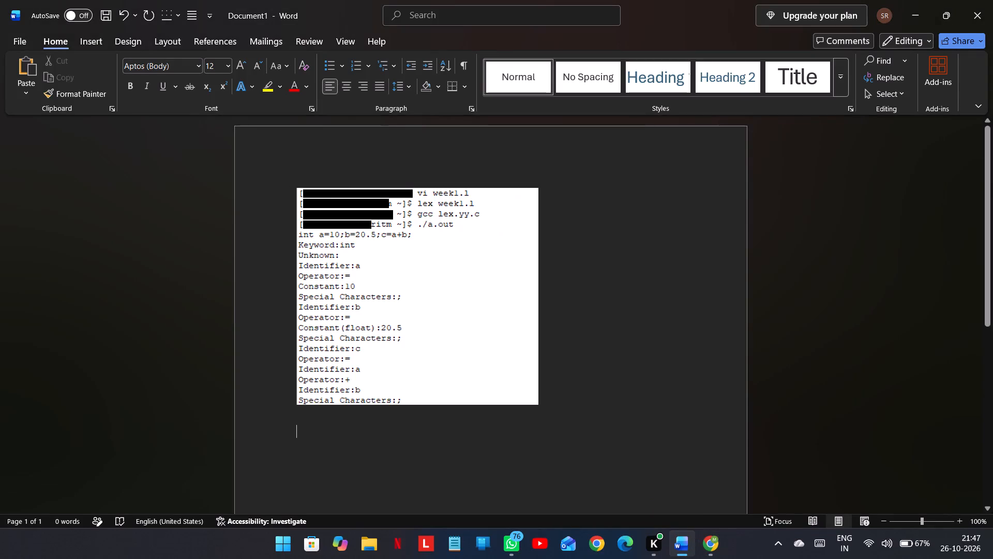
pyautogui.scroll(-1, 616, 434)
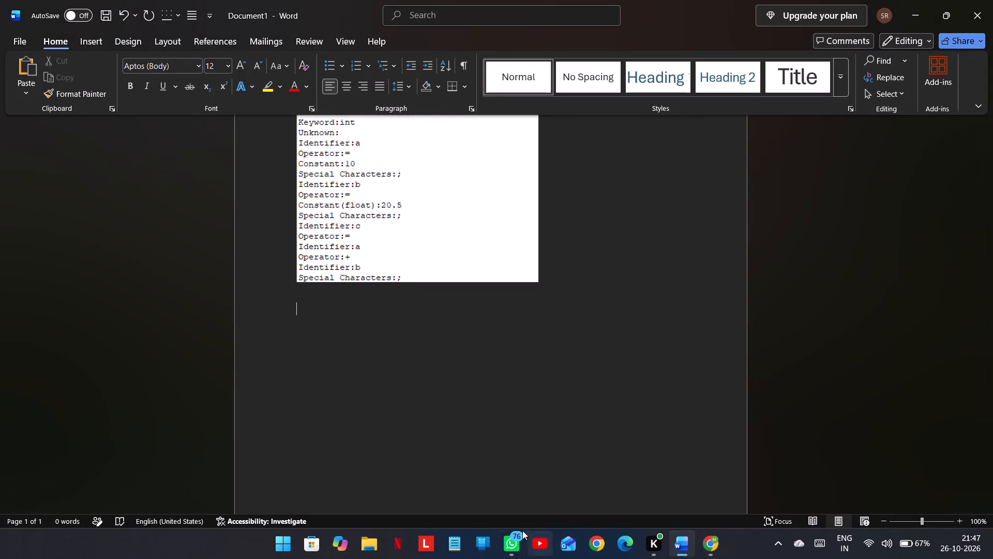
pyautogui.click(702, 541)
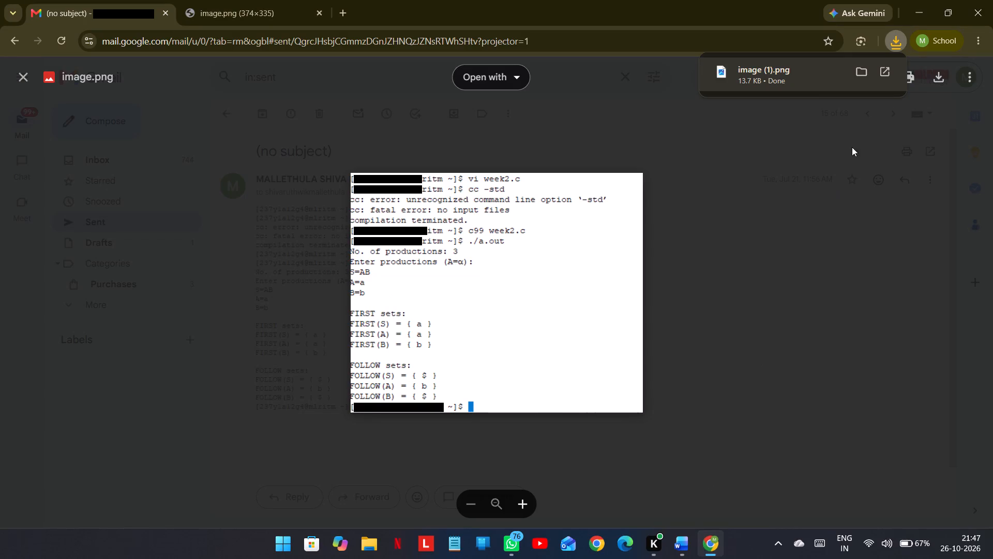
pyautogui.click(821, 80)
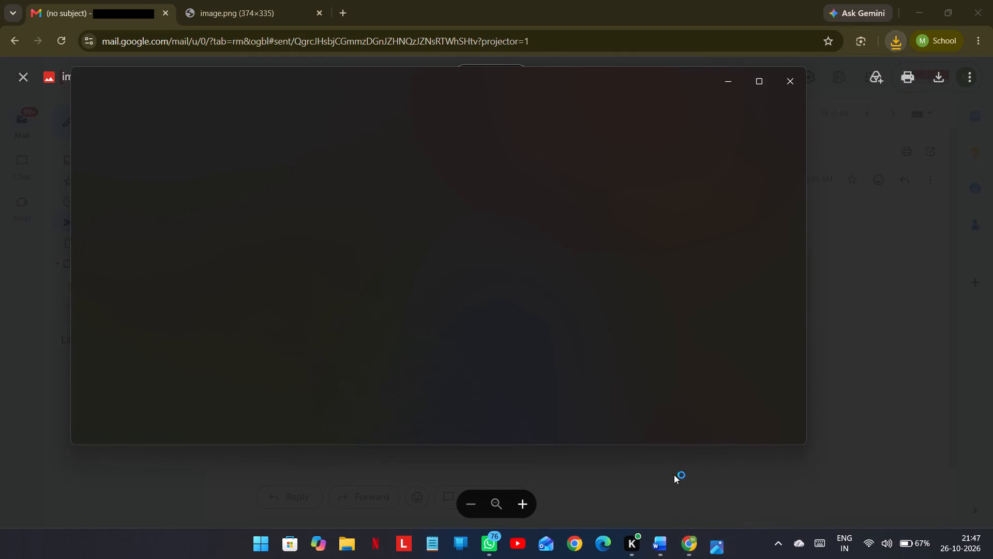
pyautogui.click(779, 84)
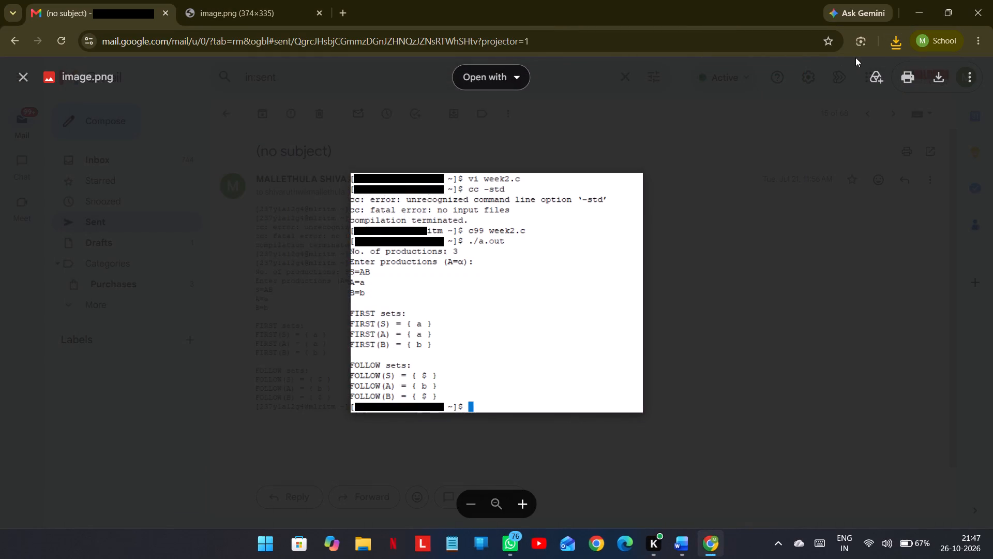
# Insert image (1).png from Chrome's recent downloads into the Word document, below the week1.l output picture.
pyautogui.click(897, 40)
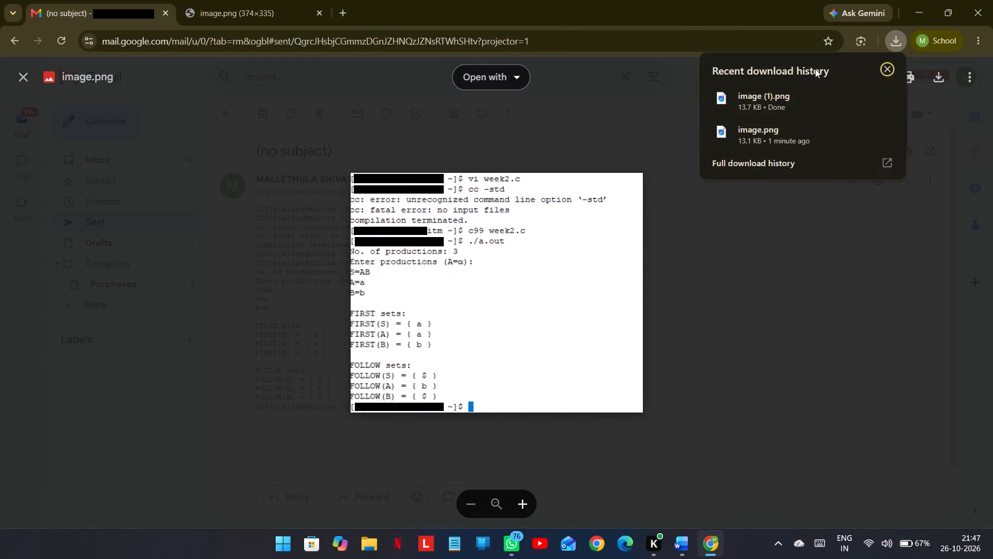
pyautogui.moveTo(795, 95); pyautogui.dragTo(683, 558)
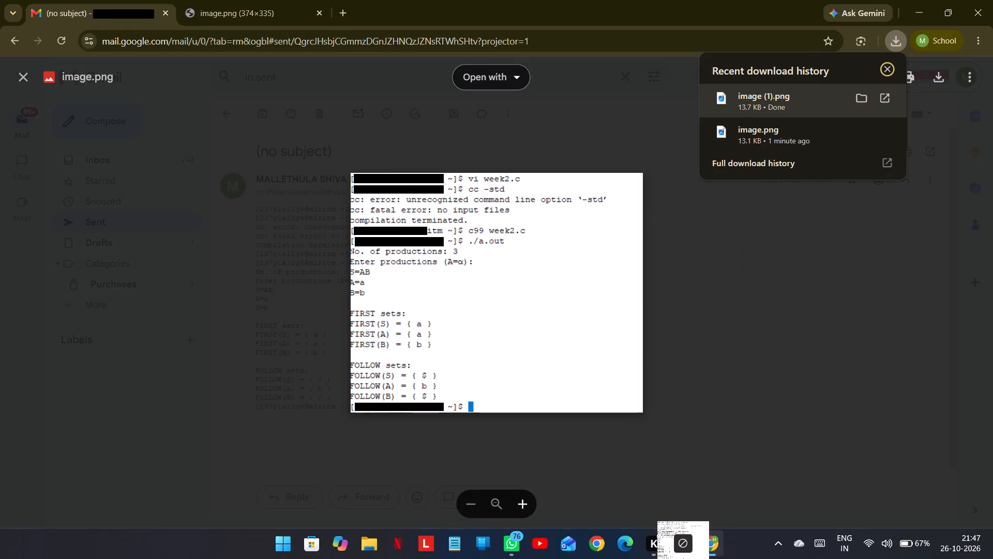
pyautogui.moveTo(683, 558); pyautogui.dragTo(426, 329)
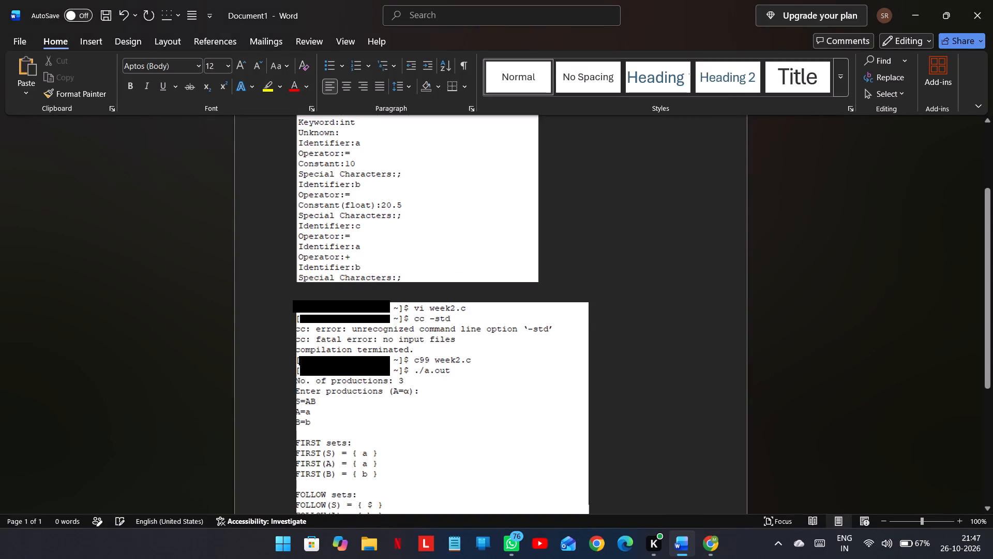
# Shrink the week1.l output picture slightly from its bottom outer corner, keeping its proportions and its top-left corner in place.
pyautogui.scroll(-2, 426, 330)
pyautogui.scroll(1, 426, 330)
pyautogui.hscroll(1, 426, 330)
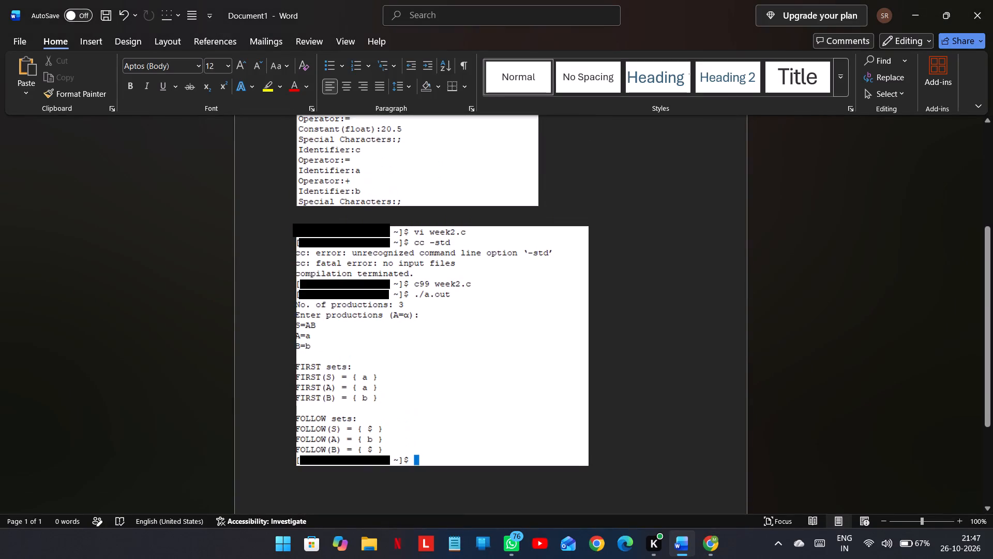
pyautogui.scroll(1, 426, 330)
pyautogui.click(431, 286)
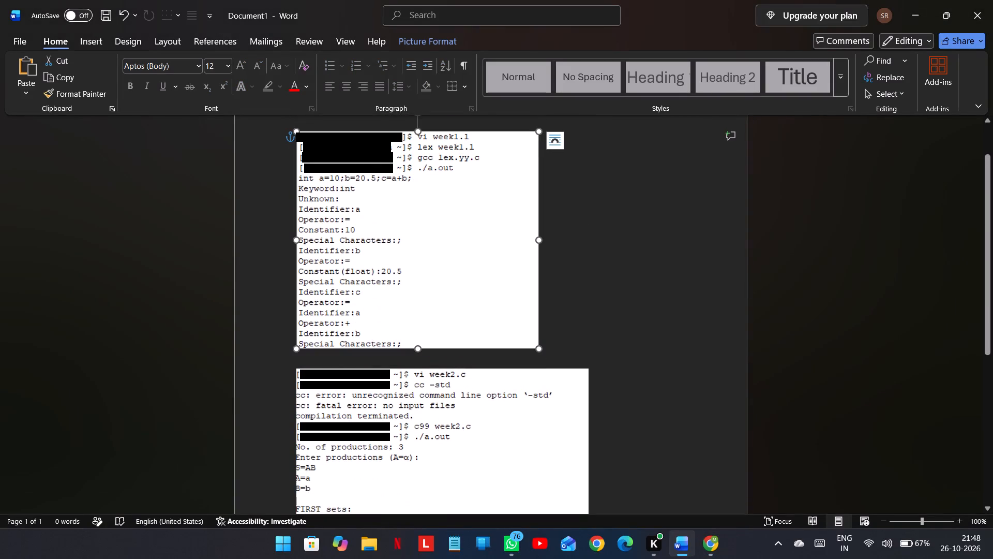
pyautogui.moveTo(536, 350); pyautogui.dragTo(515, 301)
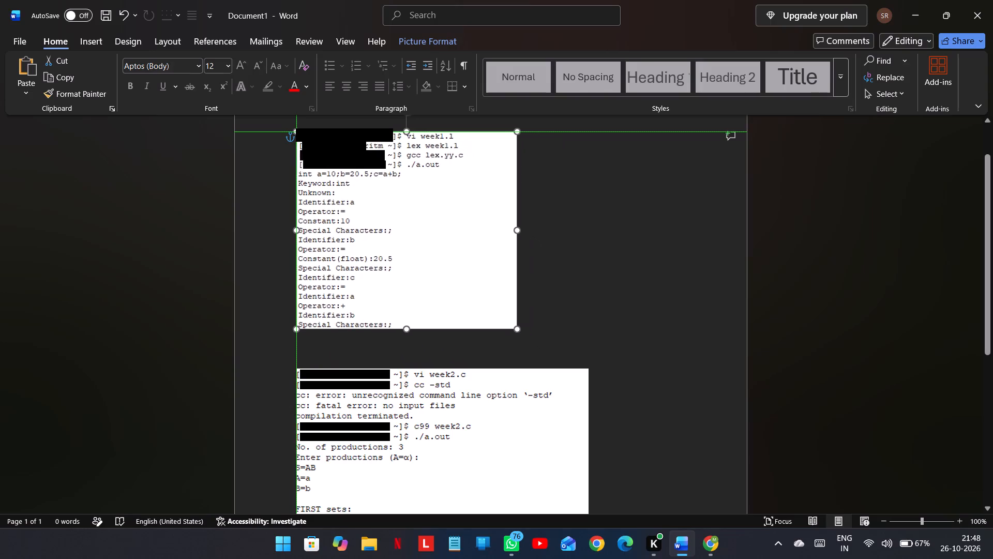
pyautogui.moveTo(515, 301); pyautogui.dragTo(506, 292)
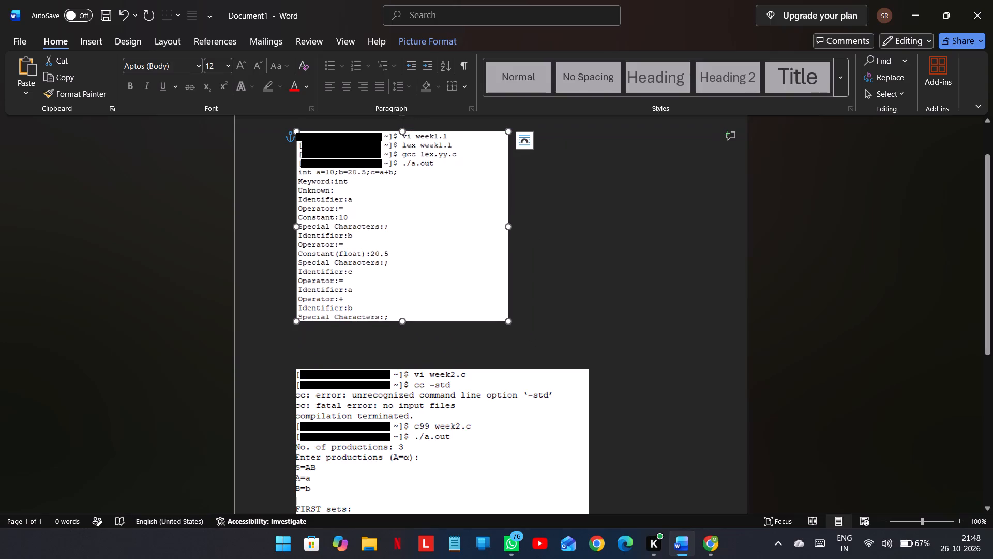
# Move the week2.c output picture up so it sits directly beneath the week1.l output picture, keeping their left edges aligned.
pyautogui.moveTo(422, 410); pyautogui.dragTo(412, 376)
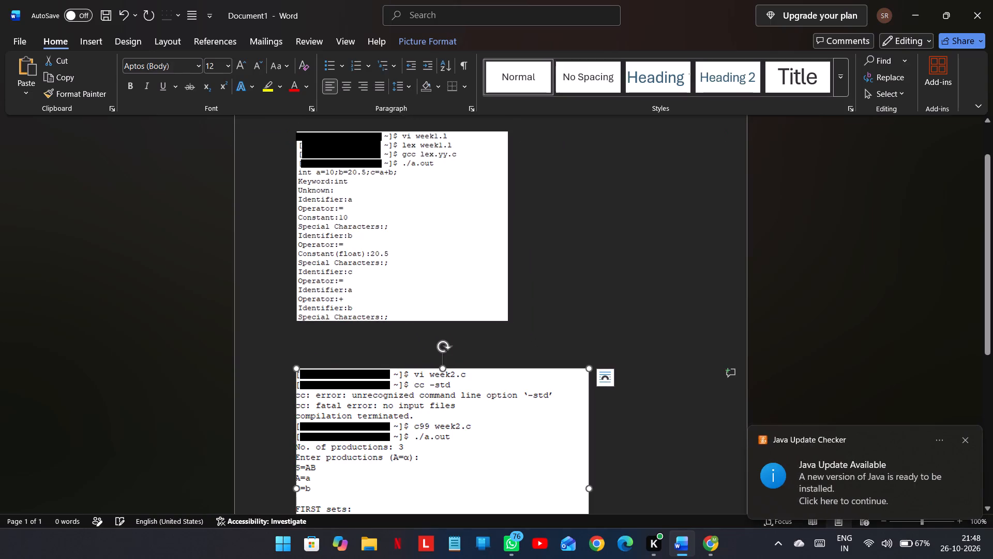
pyautogui.moveTo(398, 385); pyautogui.dragTo(379, 351)
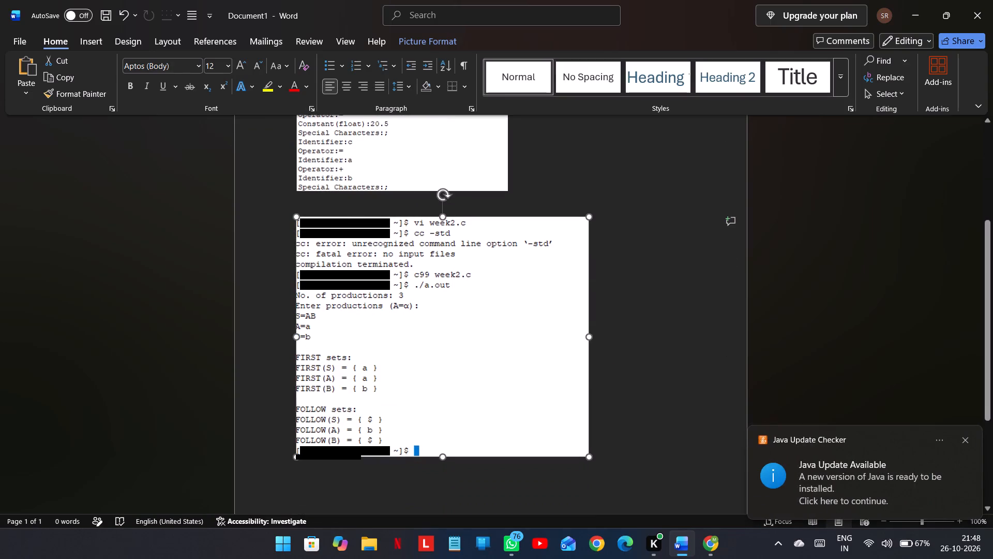
pyautogui.moveTo(477, 355); pyautogui.dragTo(469, 334)
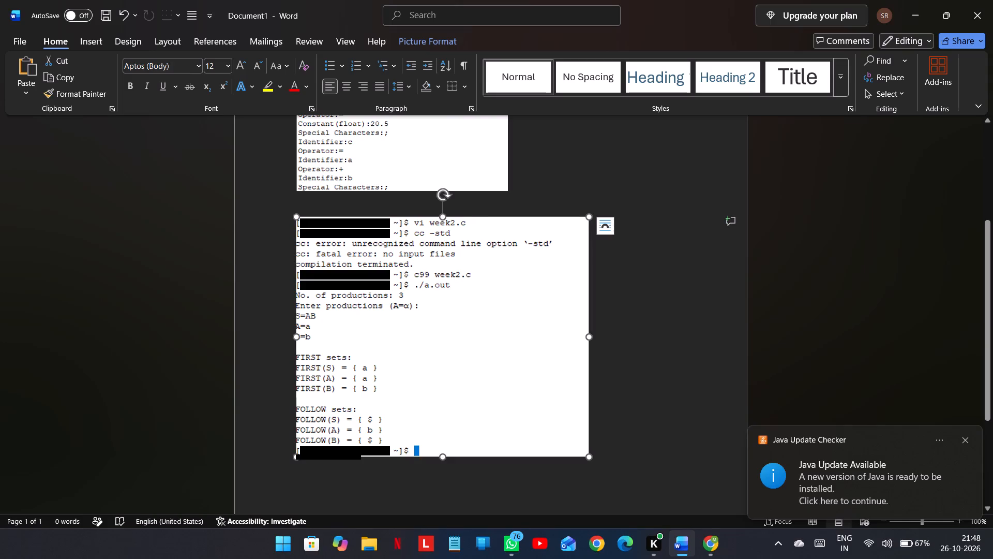
pyautogui.moveTo(384, 239); pyautogui.dragTo(377, 204)
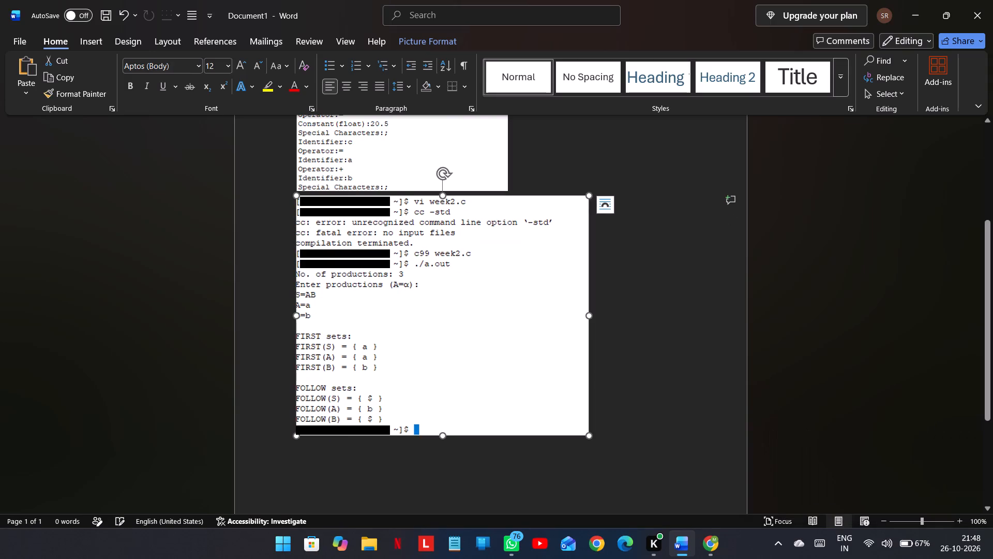
# Shrink the week2.c output picture from its bottom outer corner, keeping its proportions, until it is only slightly wider than the week1.l picture.
pyautogui.scroll(-3, 558, 382)
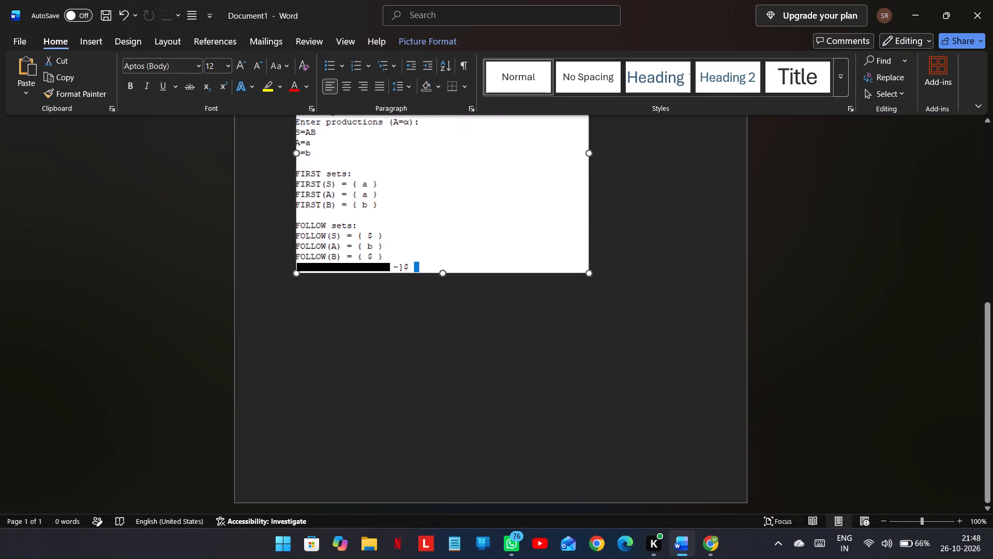
pyautogui.moveTo(586, 276); pyautogui.dragTo(529, 195)
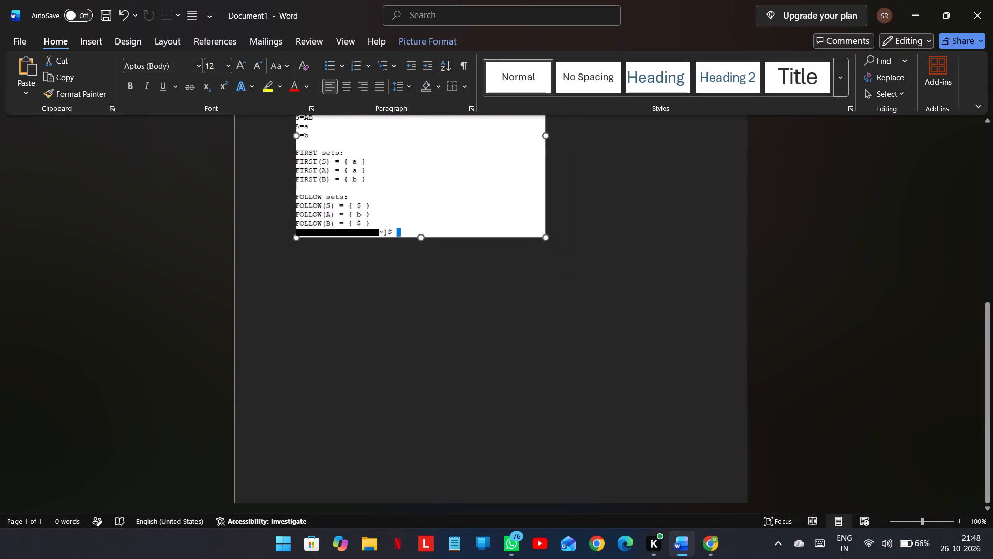
pyautogui.moveTo(529, 195); pyautogui.dragTo(533, 217)
pyautogui.scroll(3, 533, 217)
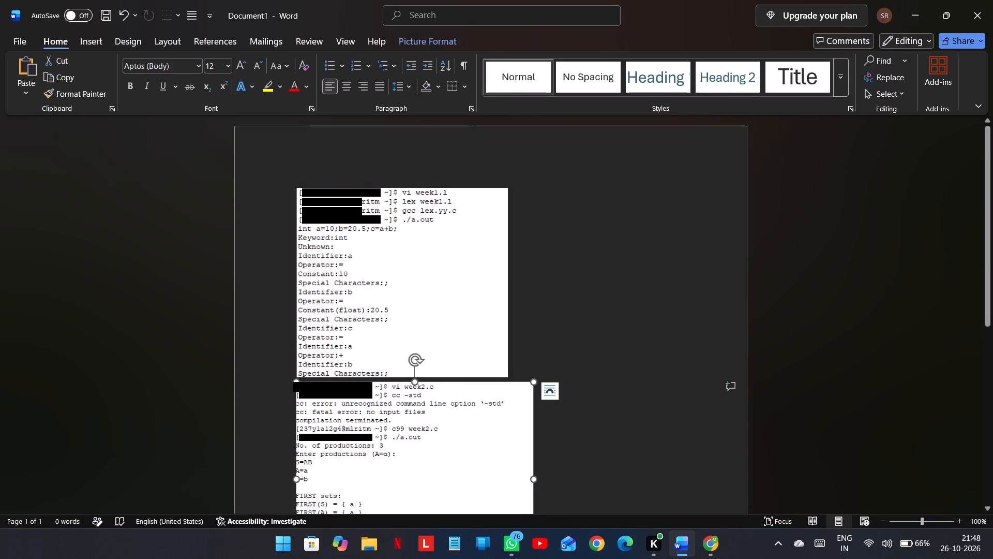
# Place the insertion point in the empty area beside the week2.c output picture's lower edge and add two new lines.
pyautogui.scroll(-2, 468, 356)
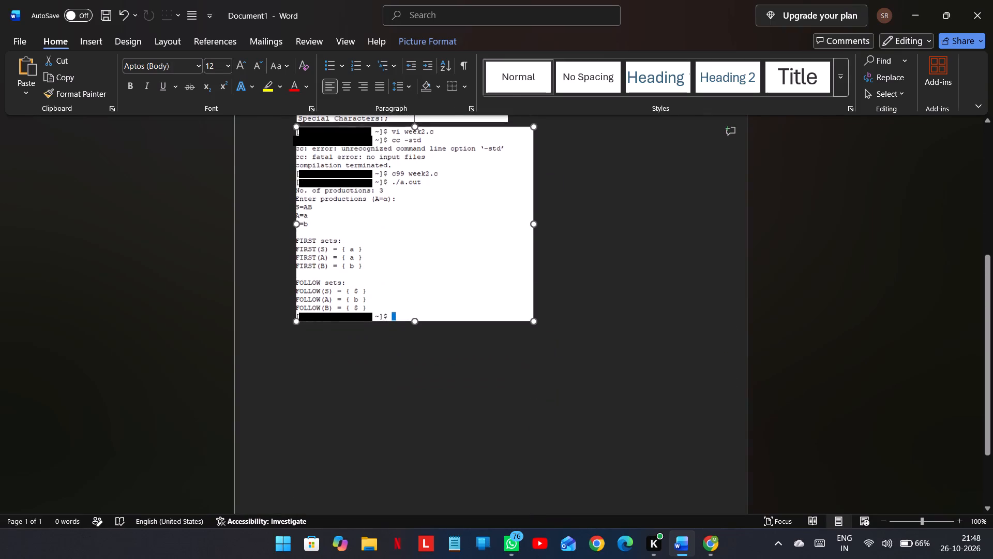
pyautogui.click(582, 316)
pyautogui.doubleClick(582, 316)
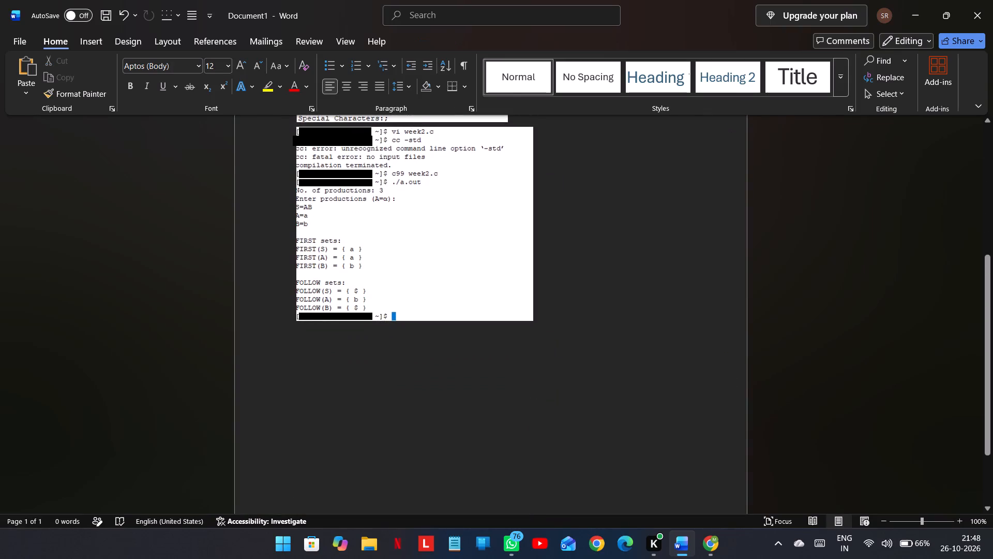
pyautogui.press('Return')
pyautogui.press('Return')
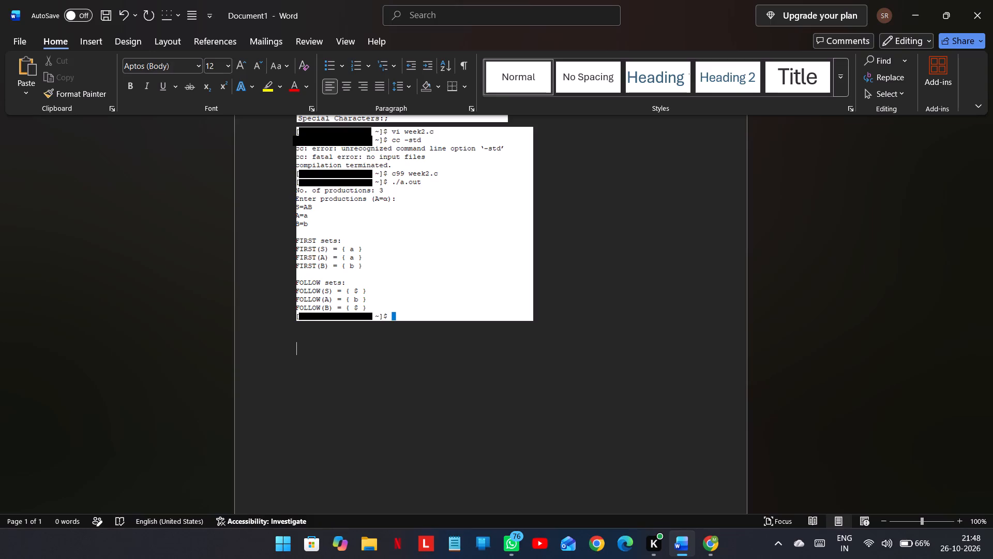
# Switch to Gmail in Chrome, close the week2.c output image preview and return to the list of sent messages.
pyautogui.hotkey('alt', 'Tab')
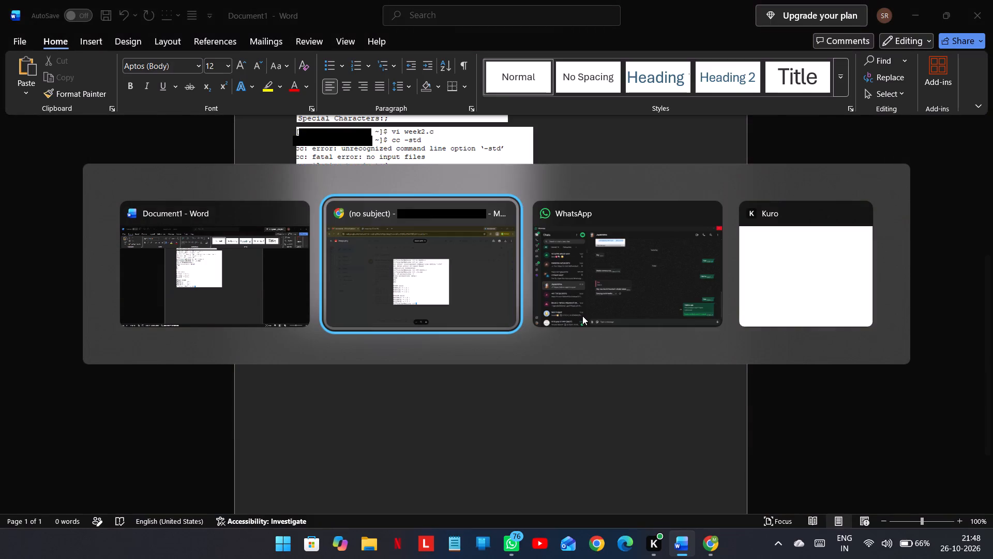
pyautogui.hotkey('alt', 'Tab')
pyautogui.hotkey('alt', 'Tab')
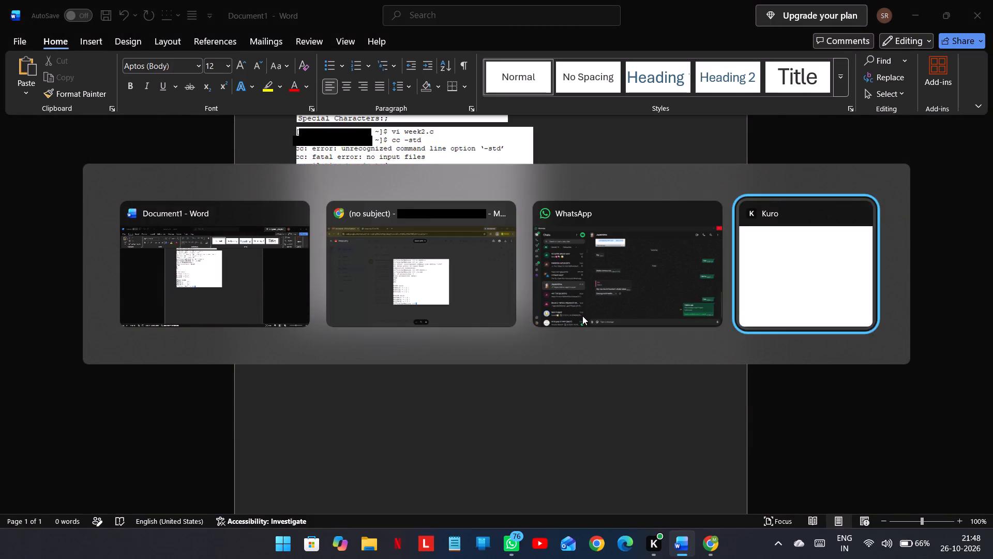
pyautogui.hotkey('alt', 'Tab')
pyautogui.hotkey('alt', 'Tab')
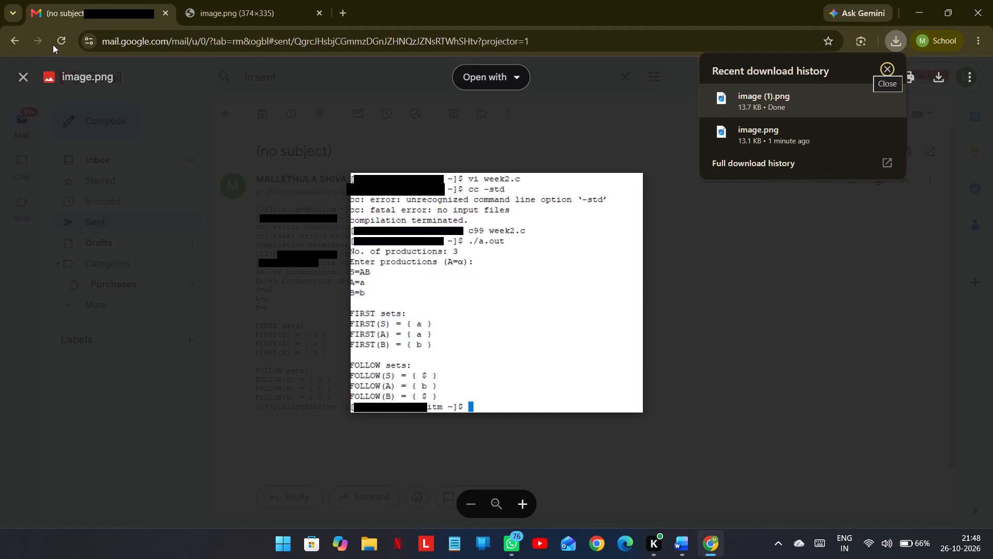
pyautogui.click(4, 74)
pyautogui.click(20, 71)
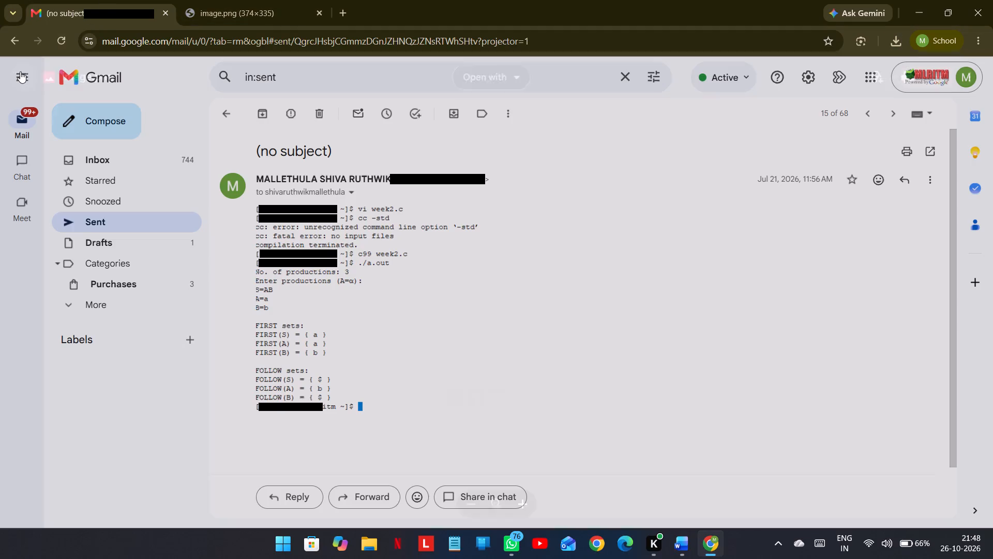
pyautogui.click(233, 110)
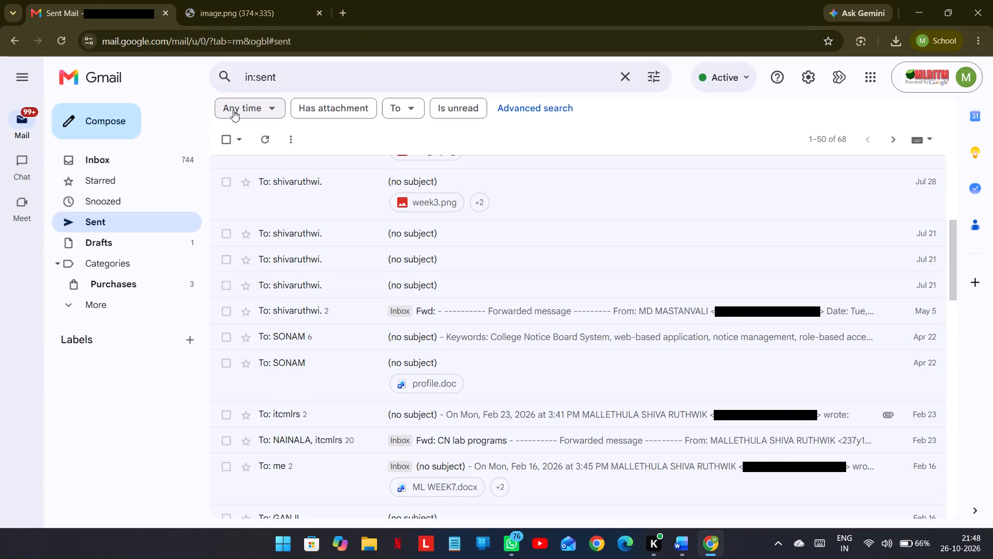
# Find and open the sent message dated Jul 28 that carries the week3.png attachment.
pyautogui.scroll(3, 325, 245)
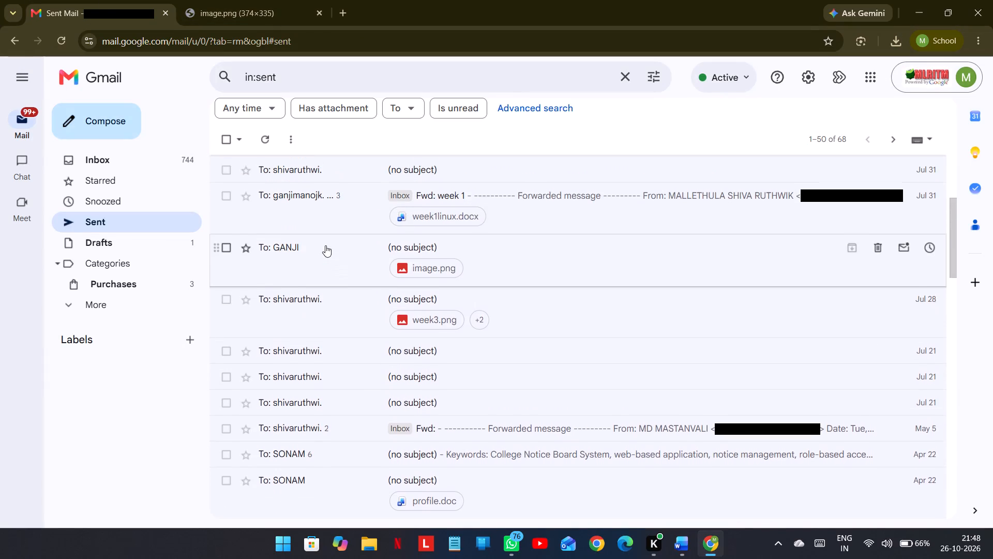
pyautogui.scroll(3, 325, 245)
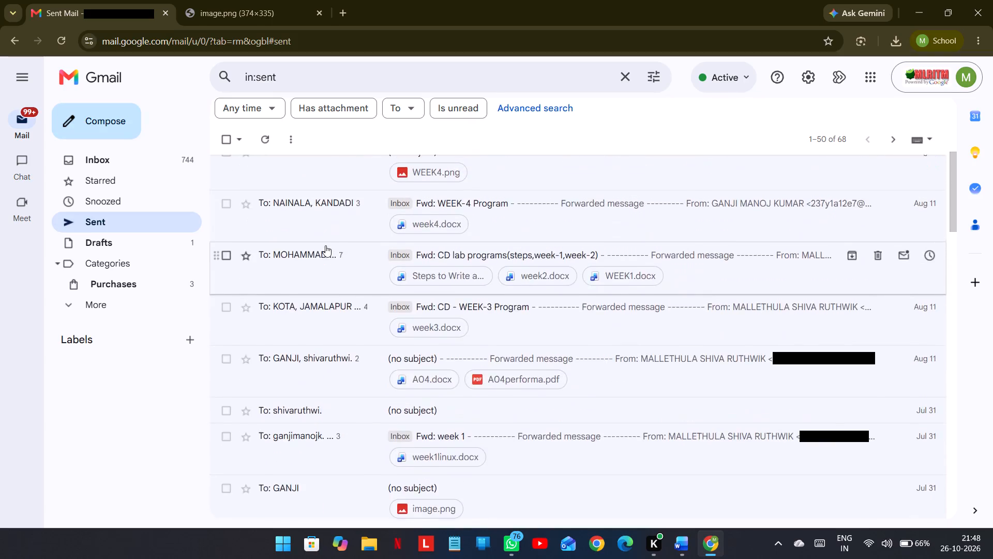
pyautogui.scroll(1, 325, 245)
pyautogui.scroll(-1, 325, 245)
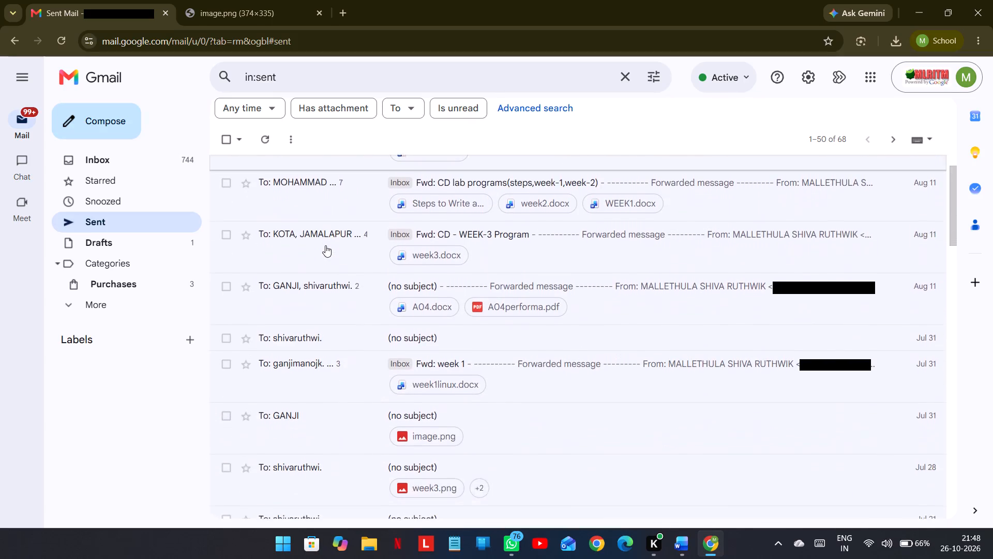
pyautogui.scroll(-1, 325, 245)
pyautogui.click(320, 412)
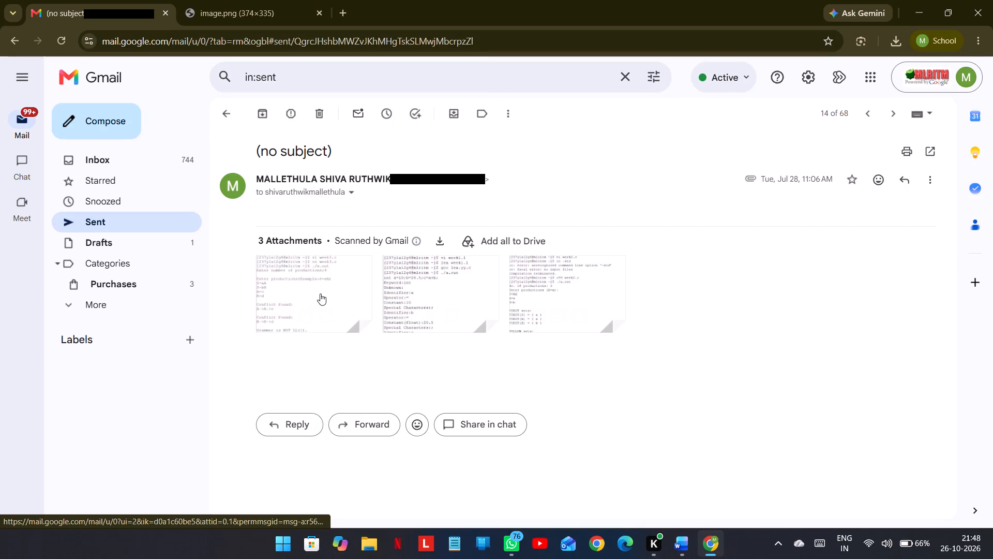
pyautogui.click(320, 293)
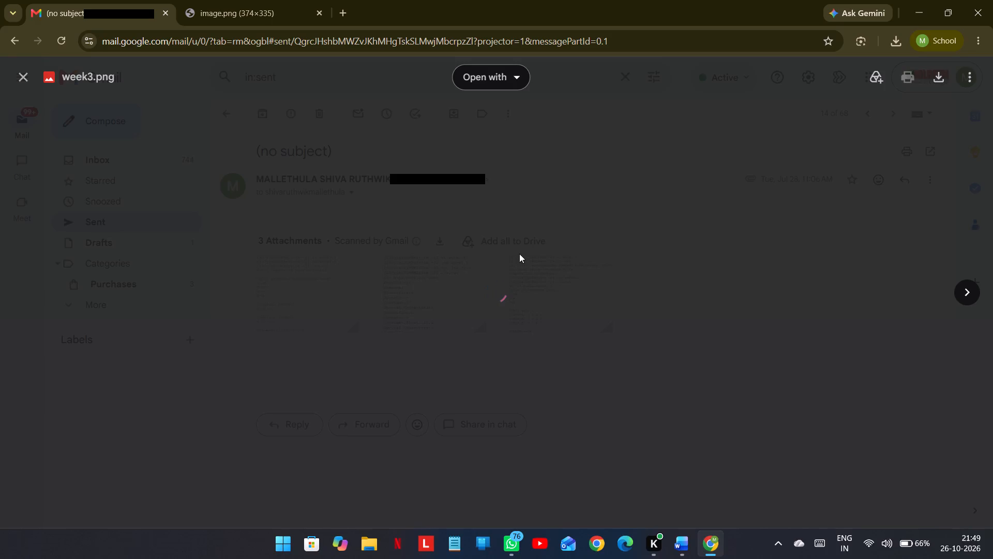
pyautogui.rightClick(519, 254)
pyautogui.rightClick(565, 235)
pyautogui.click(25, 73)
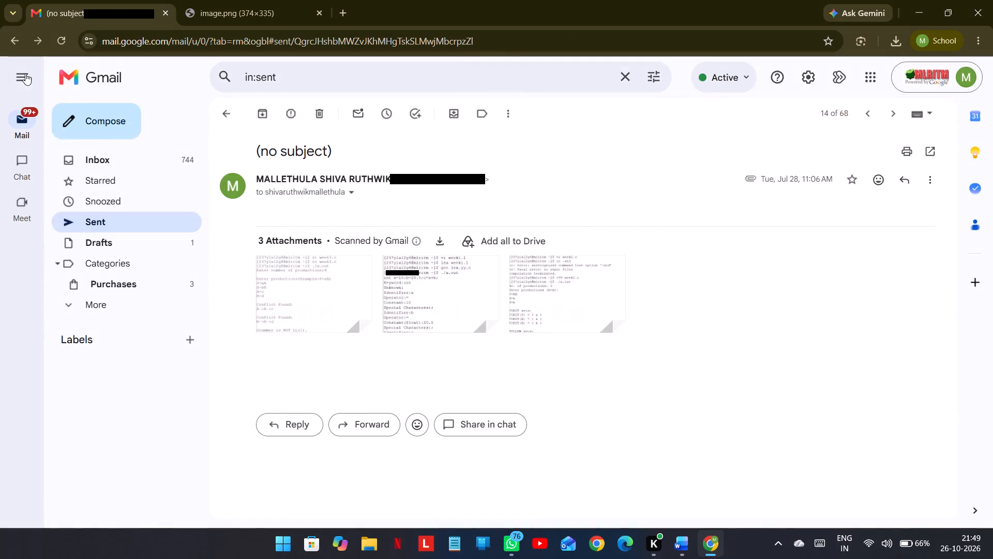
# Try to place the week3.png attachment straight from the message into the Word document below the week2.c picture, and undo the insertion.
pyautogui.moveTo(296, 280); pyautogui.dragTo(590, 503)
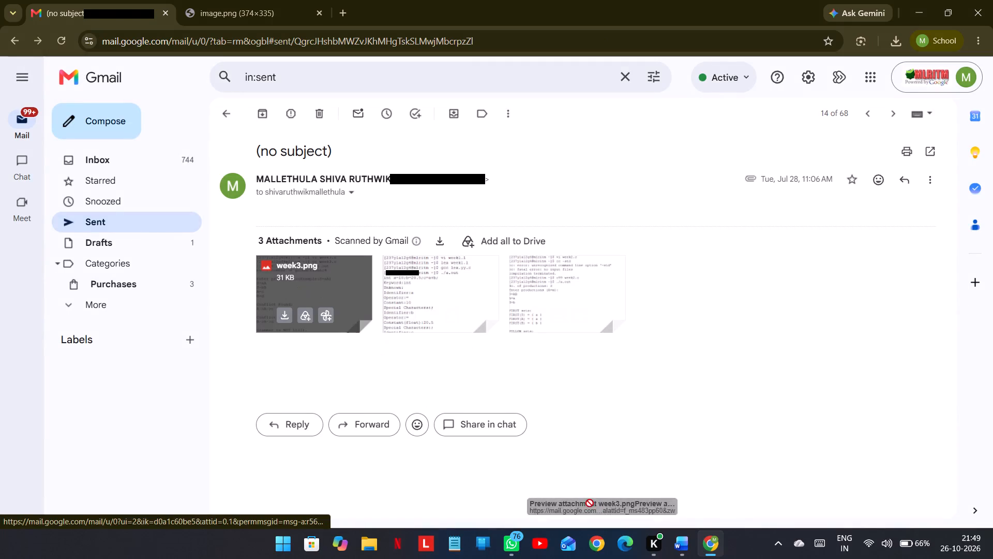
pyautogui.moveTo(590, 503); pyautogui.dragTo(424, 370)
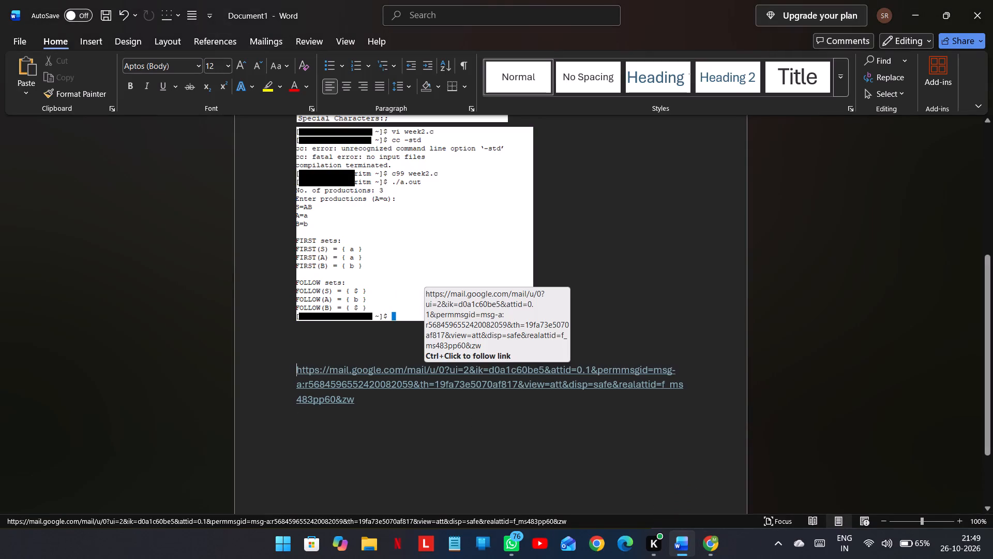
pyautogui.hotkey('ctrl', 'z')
# Switch back to Gmail, open the week3.png attachment in the preview and download it.
pyautogui.hotkey('alt', 'Tab')
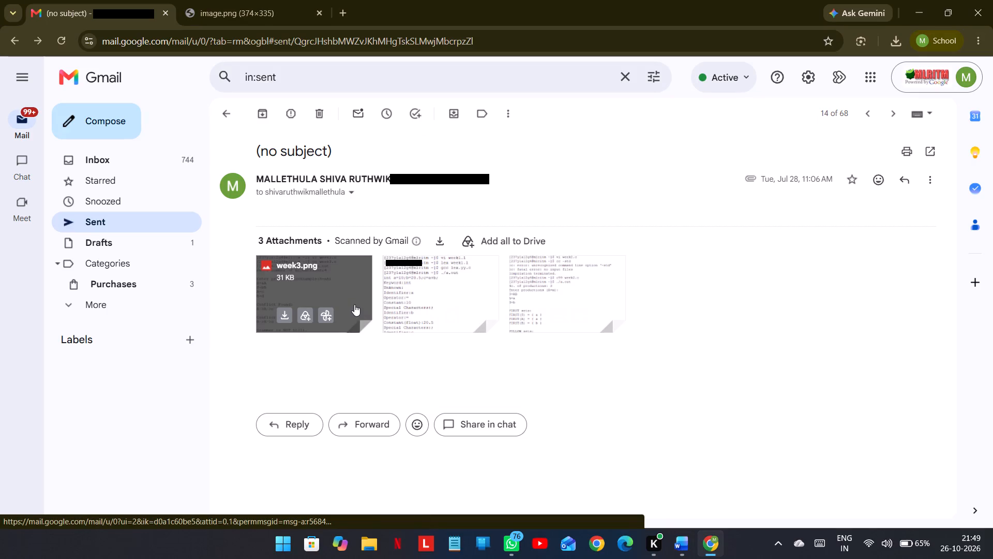
pyautogui.rightClick(300, 269)
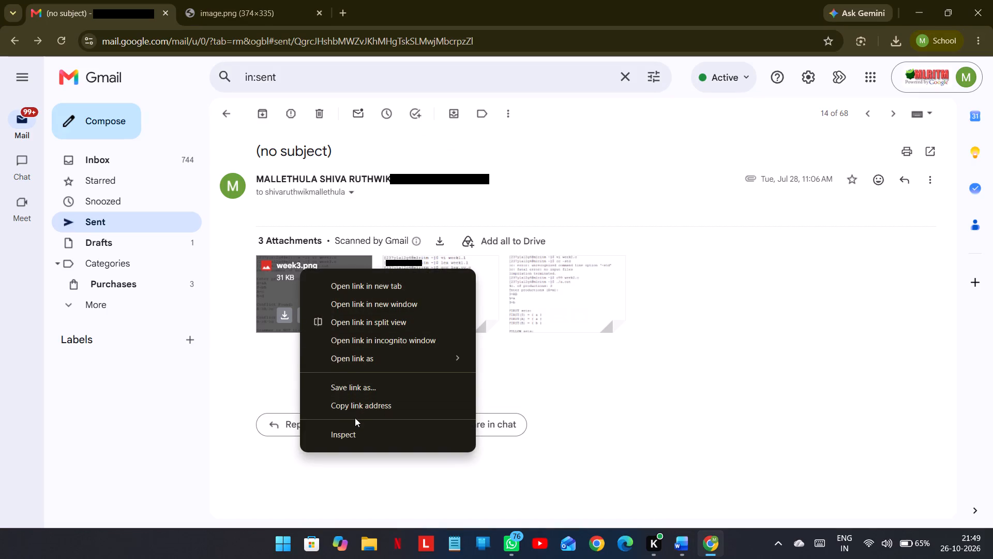
pyautogui.click(278, 276)
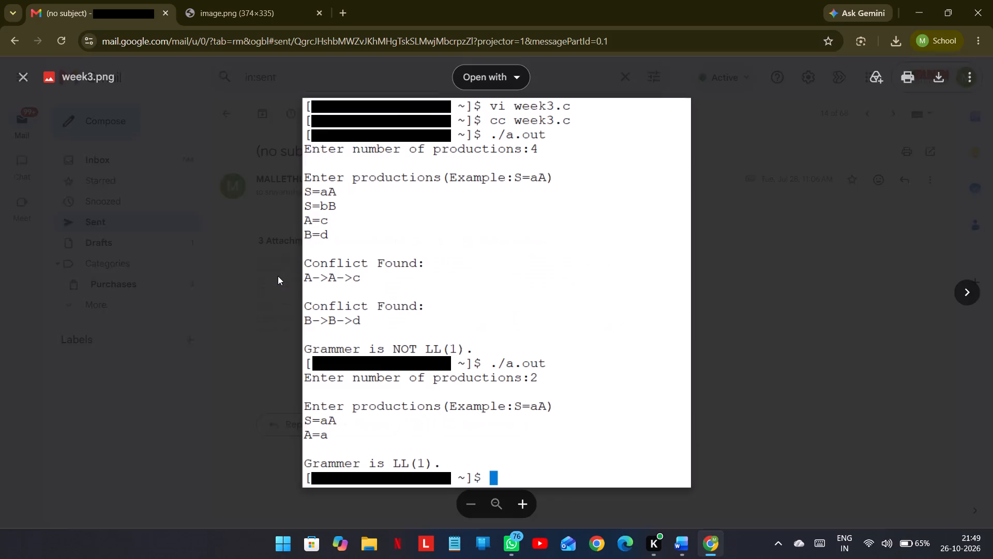
pyautogui.rightClick(470, 260)
pyautogui.rightClick(470, 260)
pyautogui.click(964, 81)
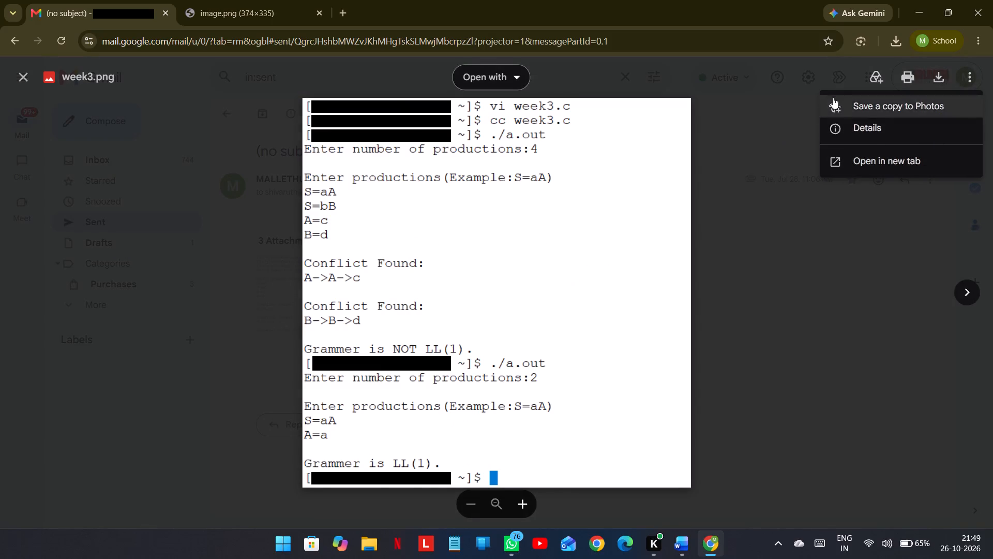
pyautogui.click(931, 80)
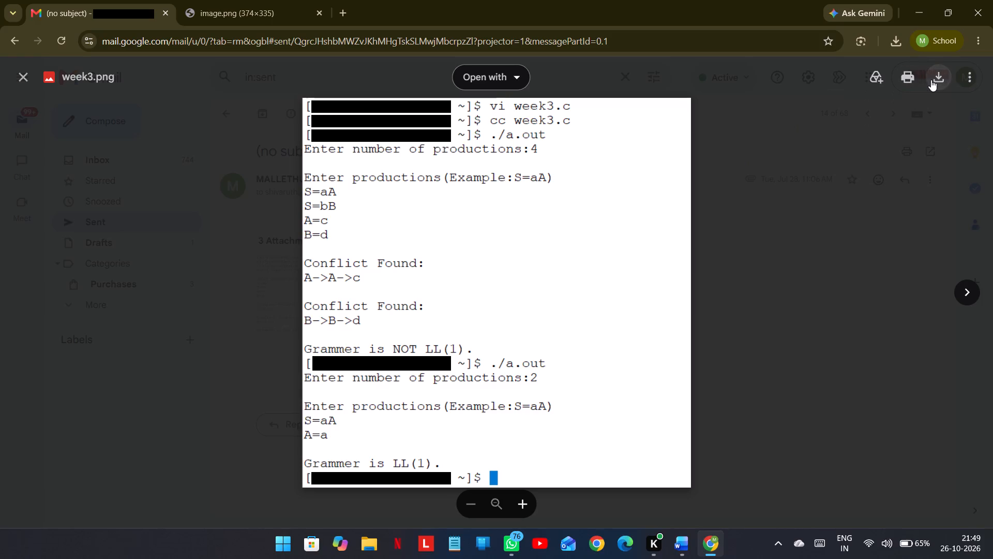
# Bring the downloaded week3.png file into the Word document below the week2.c output picture.
pyautogui.moveTo(787, 81); pyautogui.dragTo(787, 104)
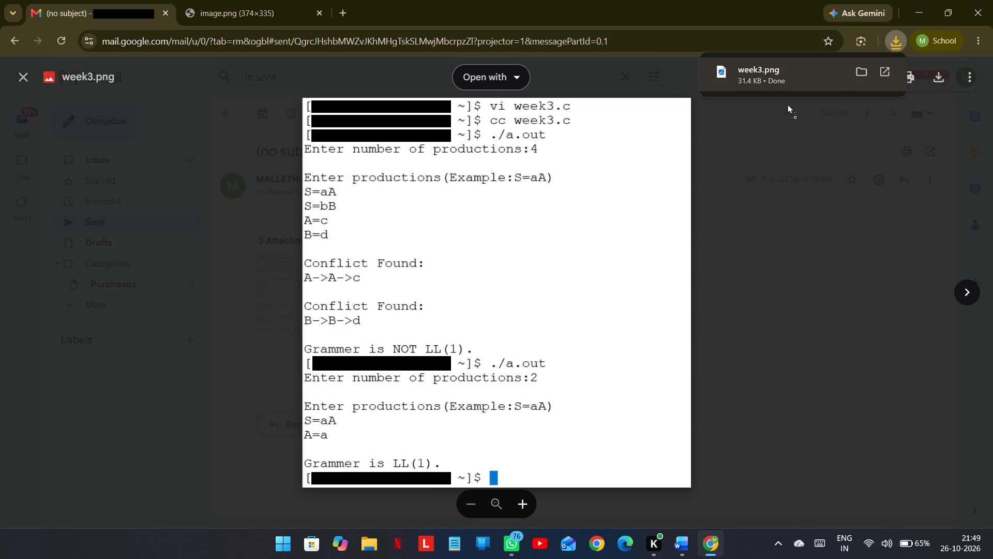
# Insert week3.png from Chrome's recent downloads into the Word document, after the week2.c output picture.
pyautogui.moveTo(787, 104); pyautogui.dragTo(509, 374)
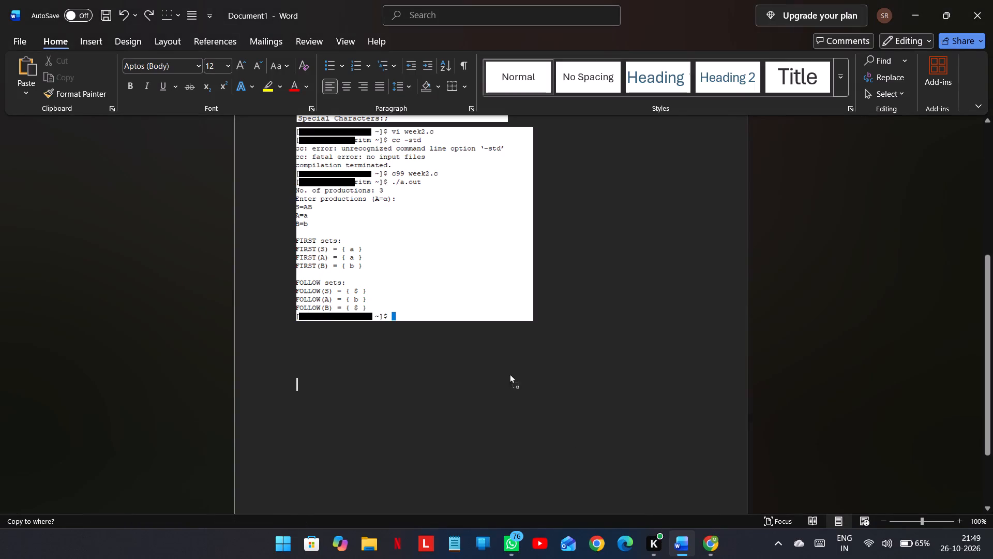
pyautogui.moveTo(509, 374); pyautogui.dragTo(458, 345)
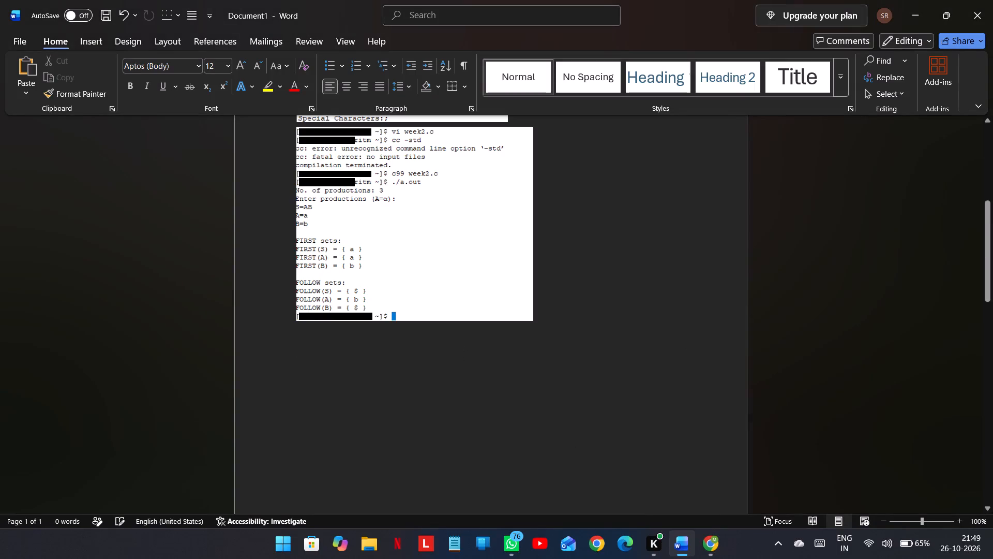
# Select the week3.c output picture on the second page.
pyautogui.scroll(-3, 468, 326)
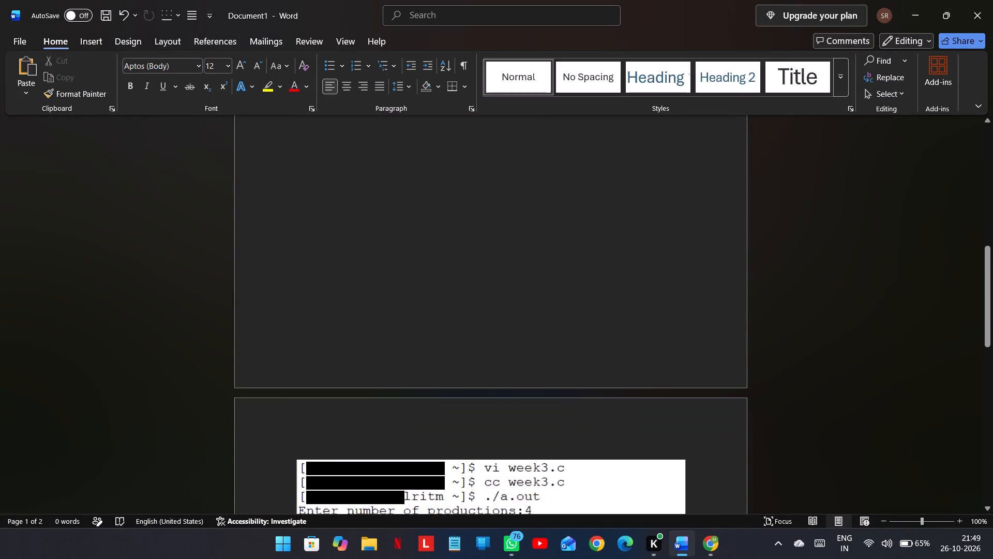
pyautogui.scroll(-1, 491, 269)
pyautogui.hscroll(1, 491, 269)
pyautogui.scroll(-1, 501, 184)
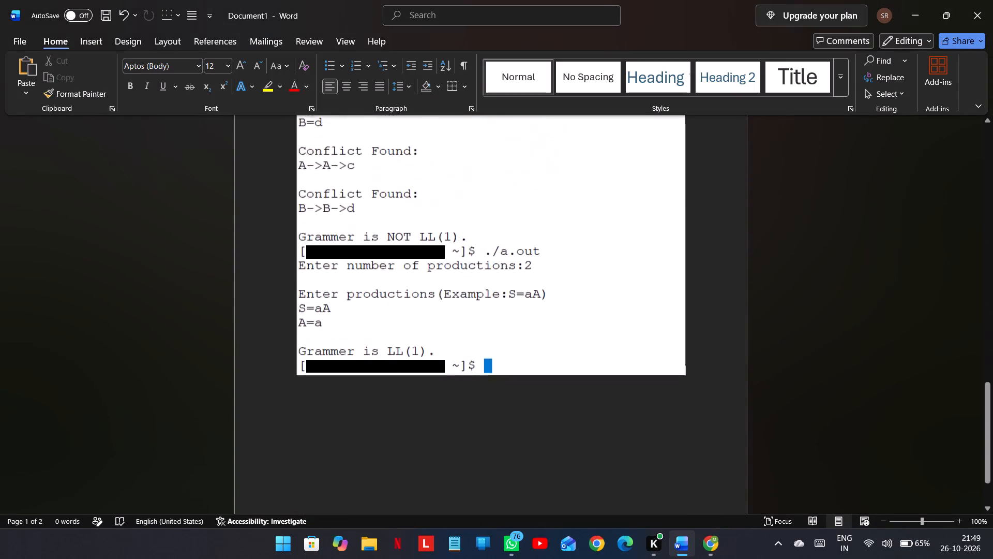
pyautogui.click(515, 236)
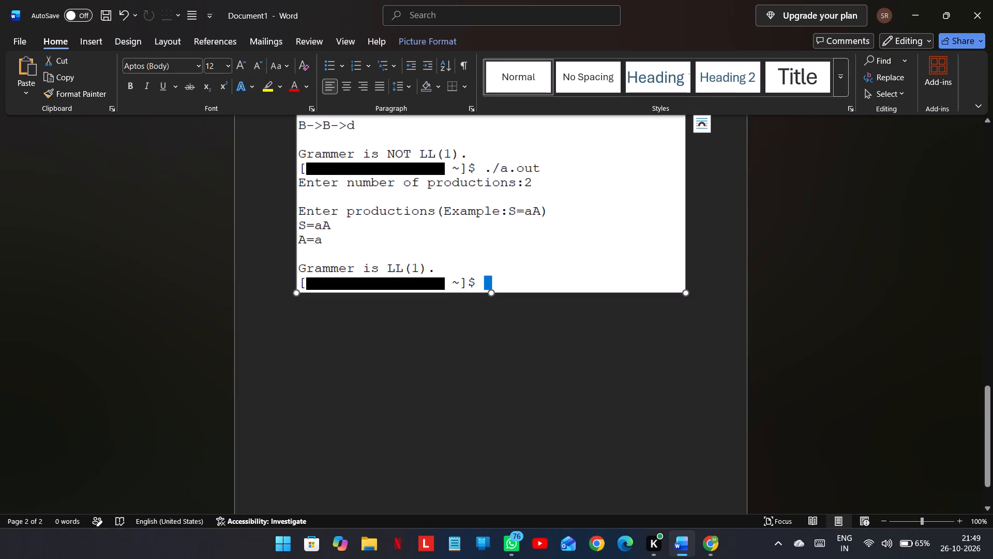
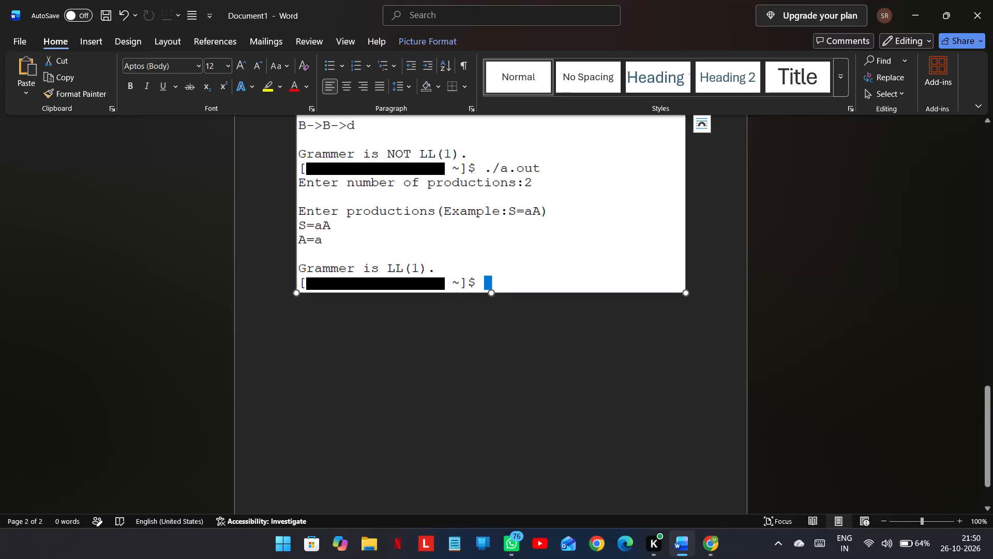
# Place the insertion point beside the week3.c output picture's lower edge and add a new line.
pyautogui.doubleClick(732, 287)
pyautogui.click(732, 287)
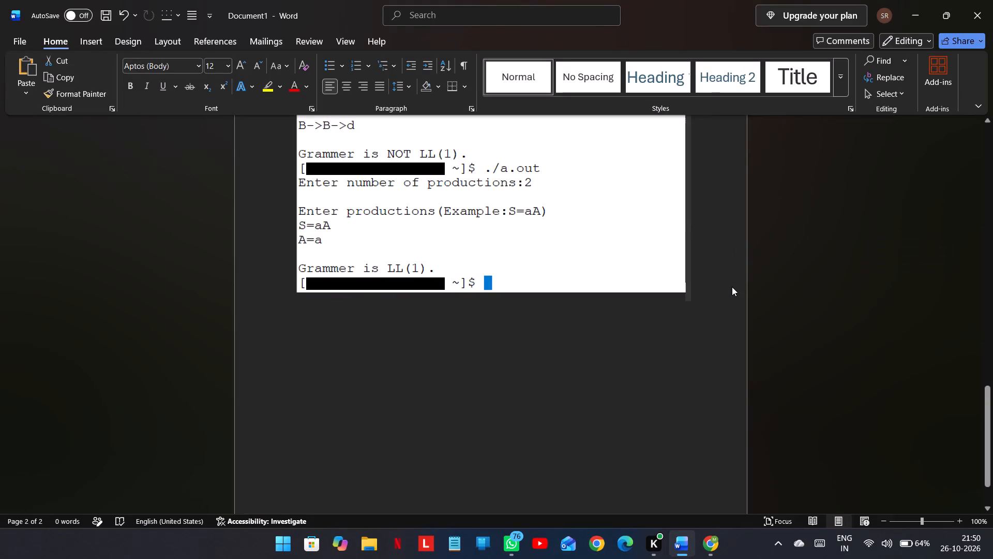
pyautogui.press('Return')
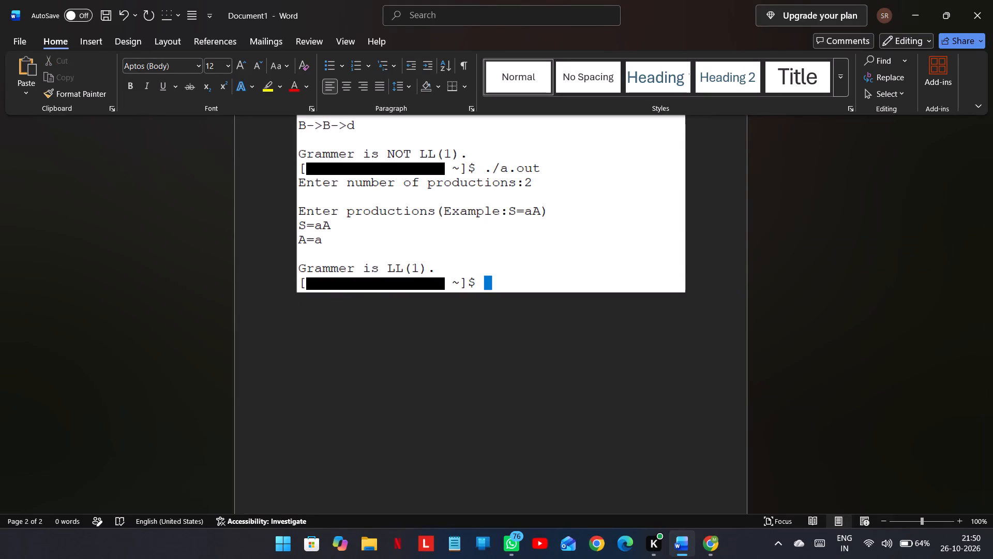
# Switch to Chrome, return to Gmail's sent list, and download WEEK5.png from the third conversation, dated Aug 11.
pyautogui.hotkey('alt', 'Tab')
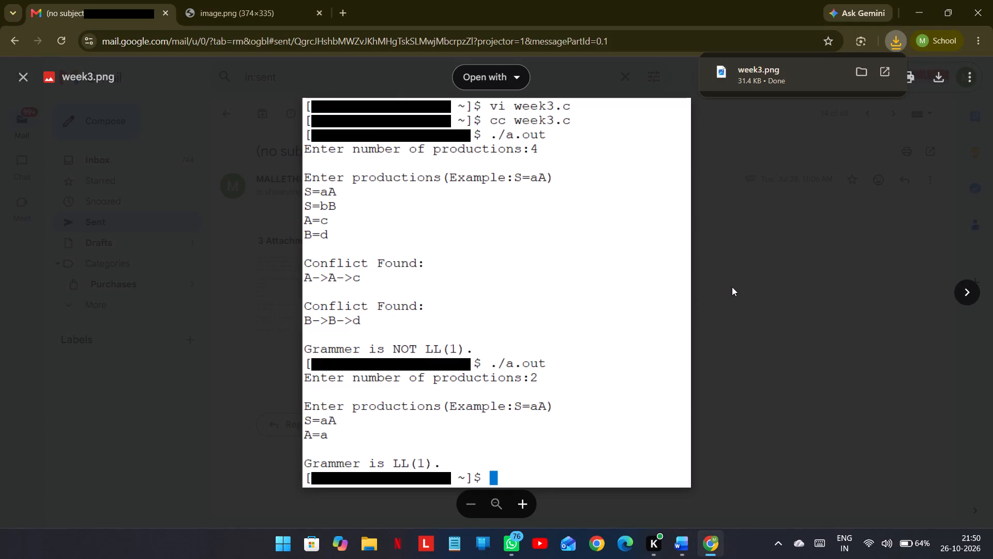
pyautogui.click(16, 72)
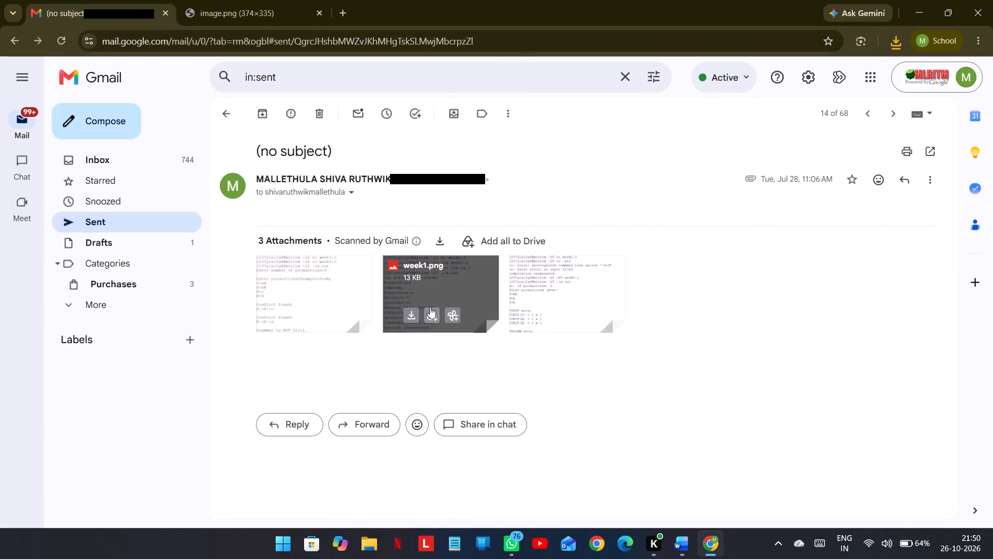
pyautogui.click(220, 107)
pyautogui.scroll(5, 358, 280)
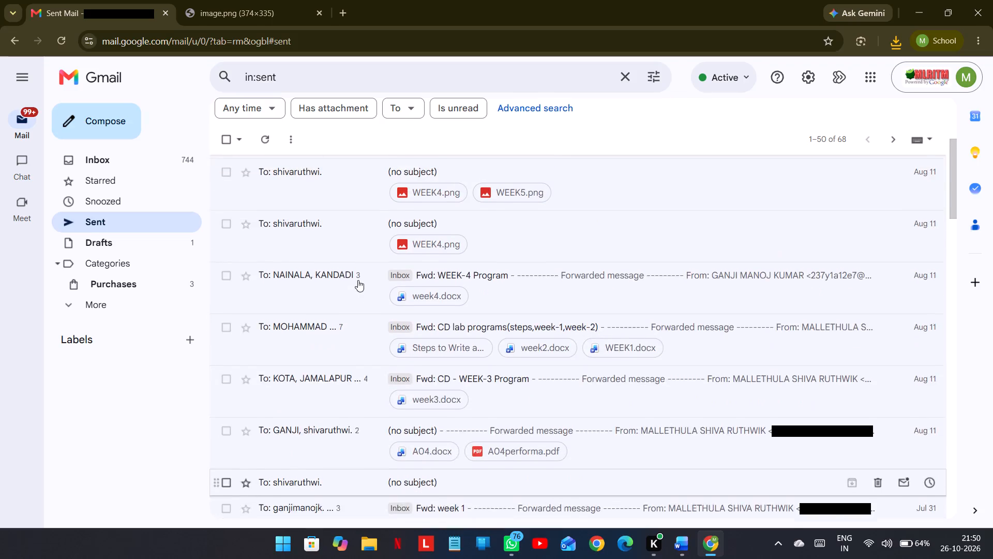
pyautogui.scroll(1, 340, 217)
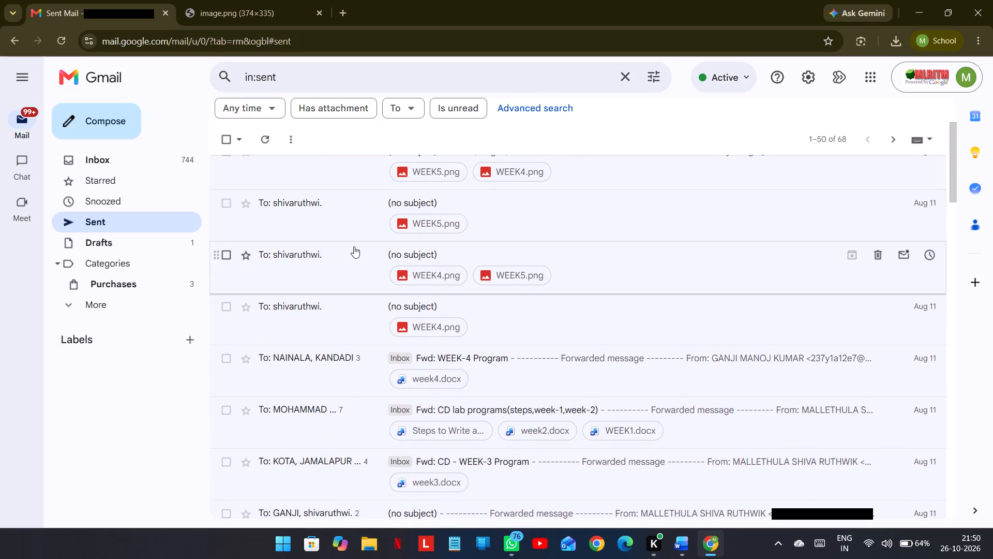
pyautogui.scroll(1, 360, 249)
pyautogui.click(354, 216)
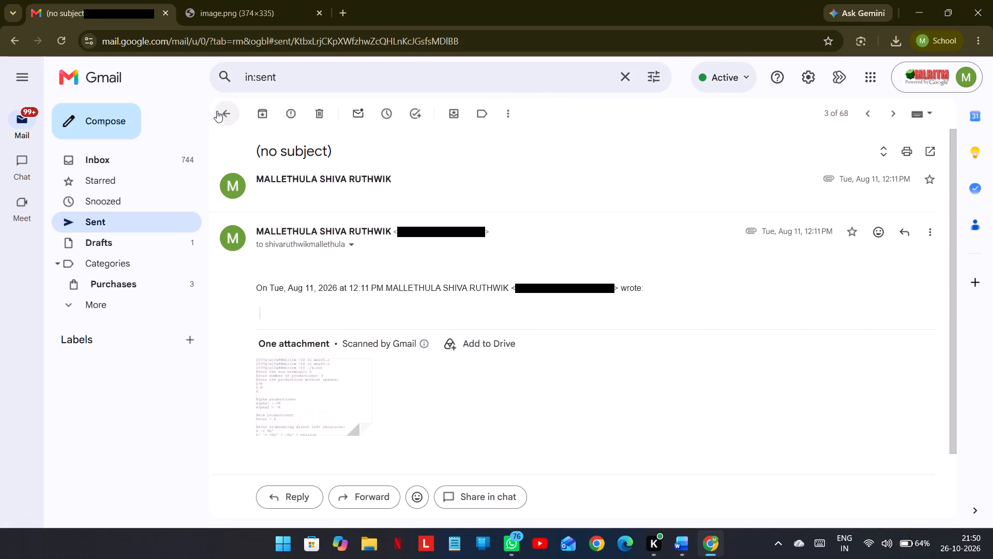
pyautogui.click(295, 382)
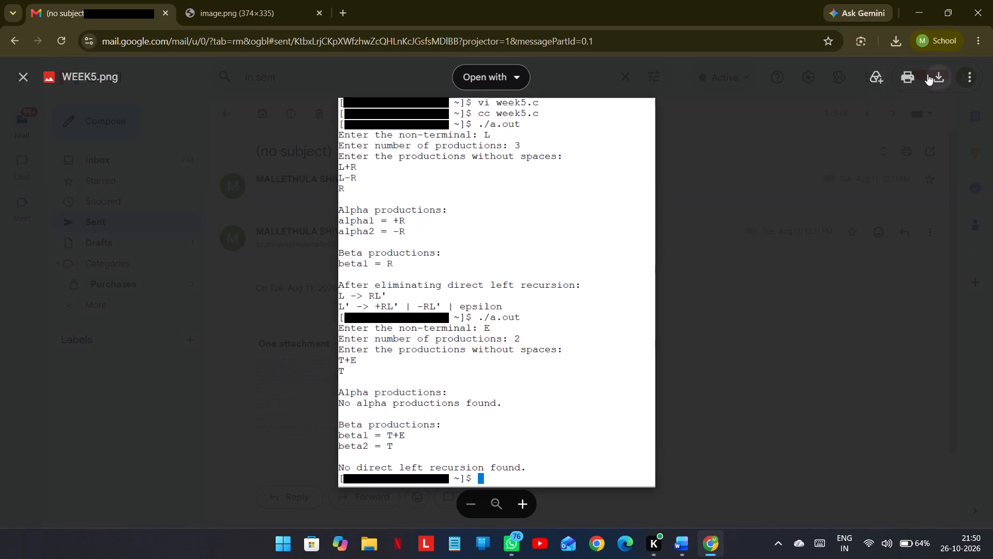
pyautogui.click(928, 73)
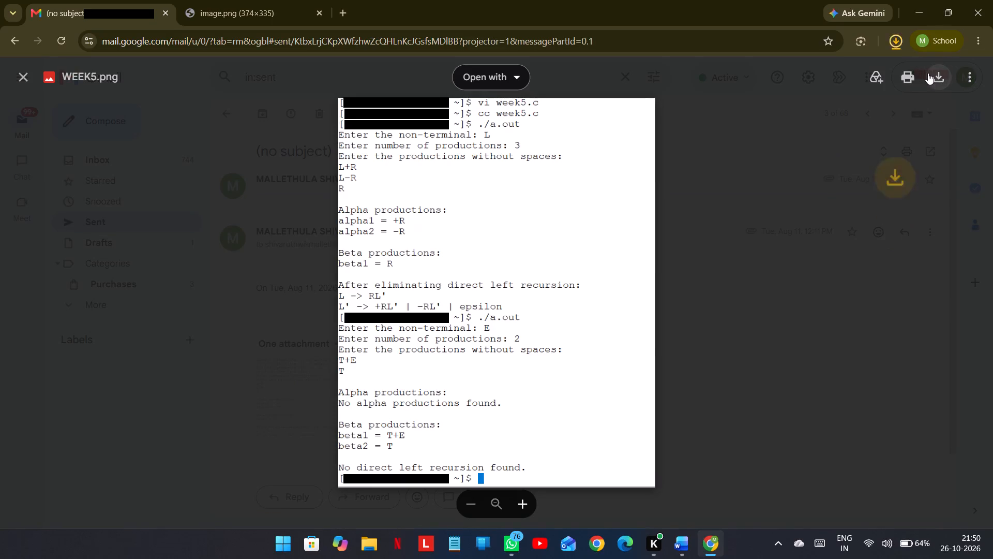
# Open the downloaded WEEK5.png from Chrome's recent downloads for viewing.
pyautogui.click(797, 76)
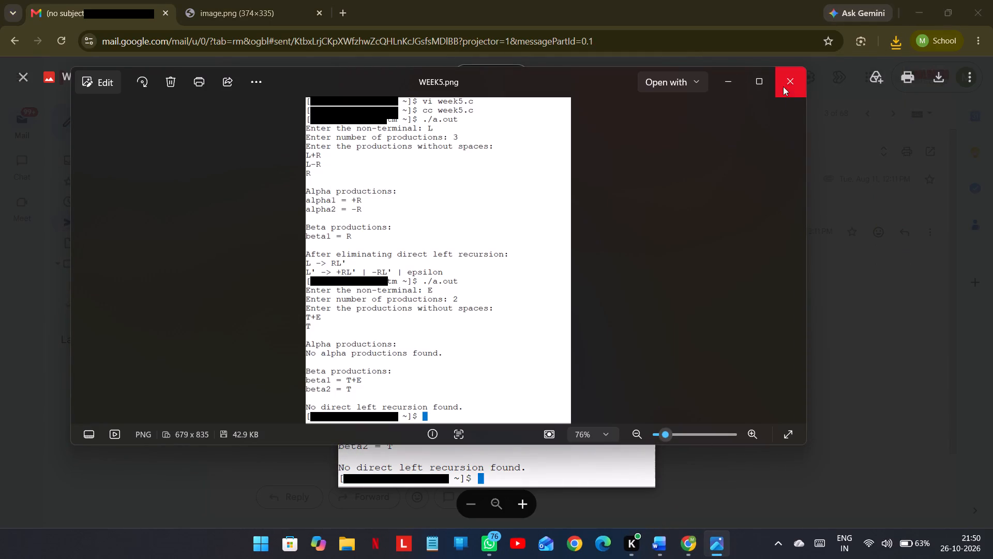
# Close the WEEK5.png photo preview and insert WEEK5.png from Chrome's recent downloads into the Word document, below the week3.c output picture.
pyautogui.click(783, 84)
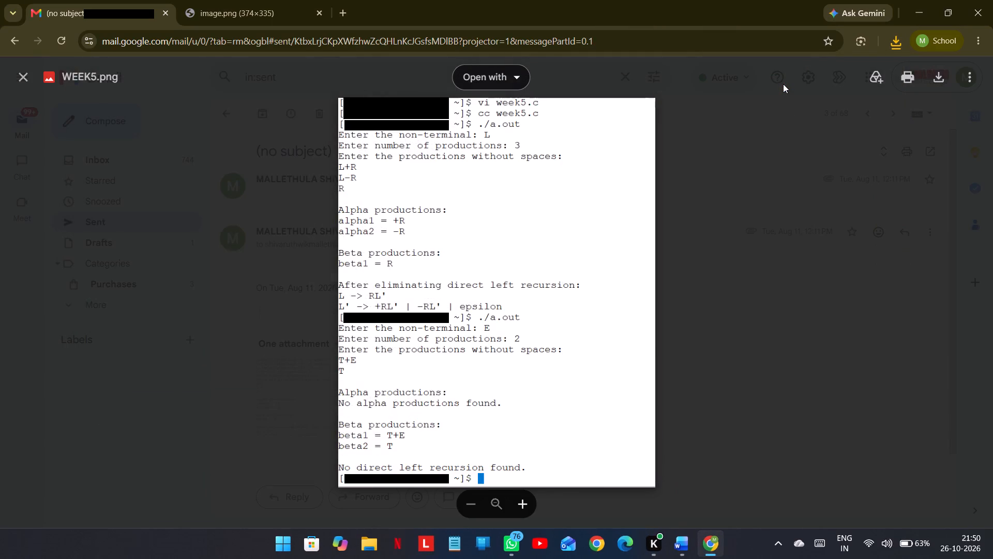
pyautogui.click(894, 47)
pyautogui.moveTo(787, 98); pyautogui.dragTo(780, 140)
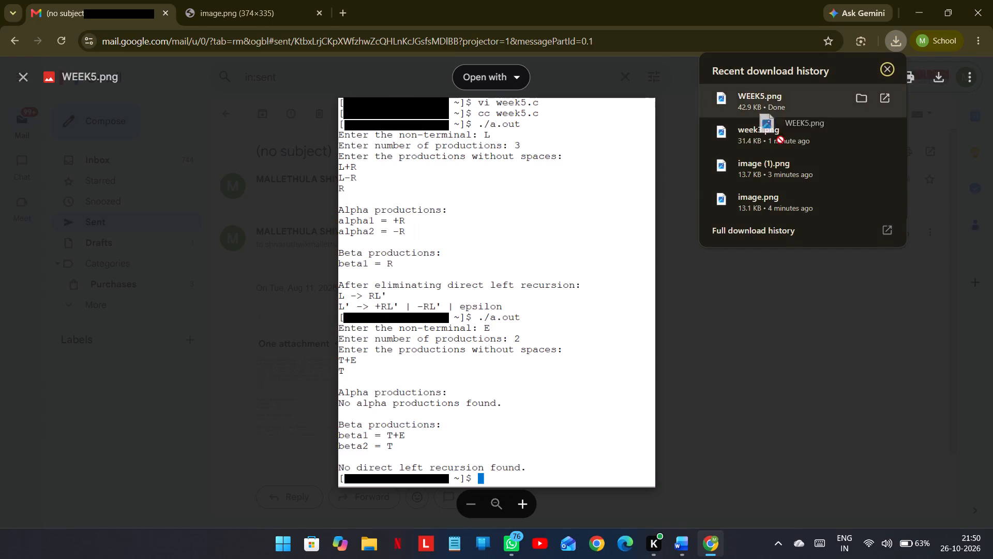
pyautogui.moveTo(780, 140); pyautogui.dragTo(675, 557)
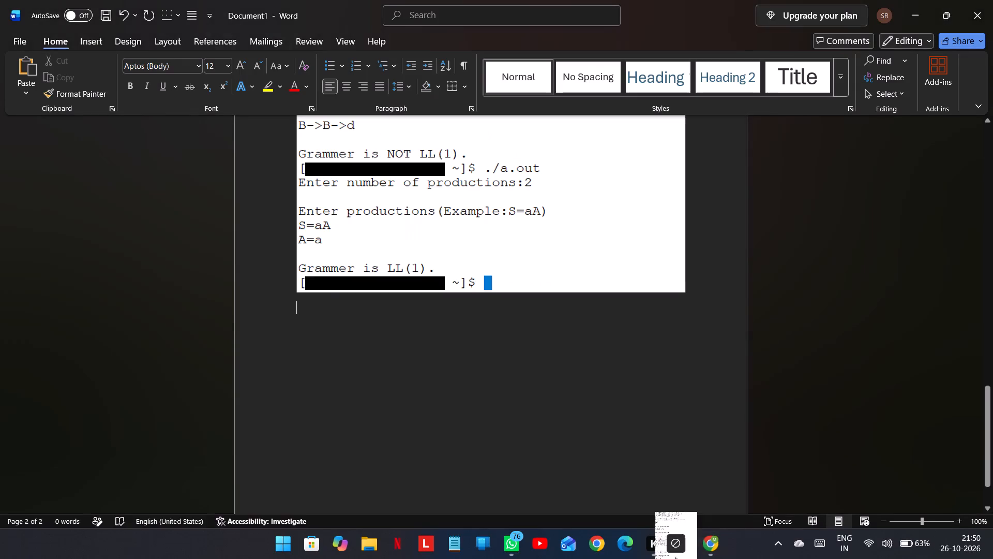
pyautogui.moveTo(675, 557); pyautogui.dragTo(598, 318)
# Shrink the week5.c output picture proportionally from its bottom outer corner to about 70% of the page's text width.
pyautogui.scroll(-4, 598, 318)
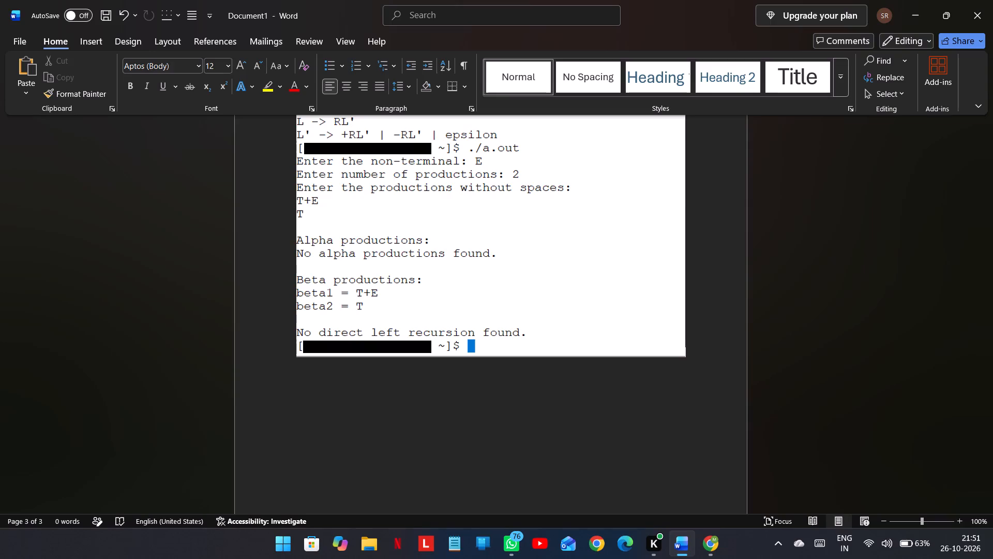
pyautogui.click(598, 318)
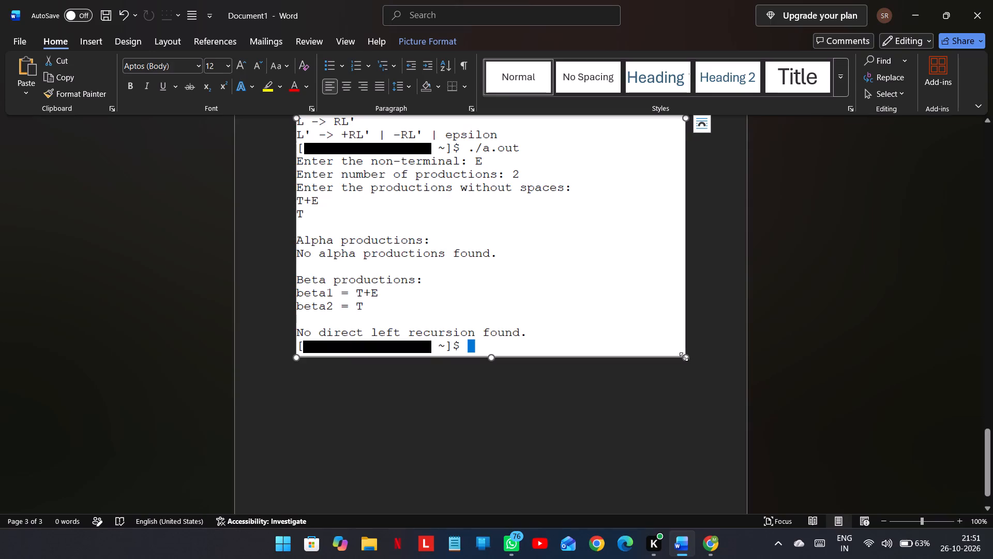
pyautogui.moveTo(684, 357); pyautogui.dragTo(571, 141)
# Shrink the week3.c output picture proportionally until it is slightly narrower than the week5.c picture and that picture fits beneath it on page two.
pyautogui.scroll(1, 571, 141)
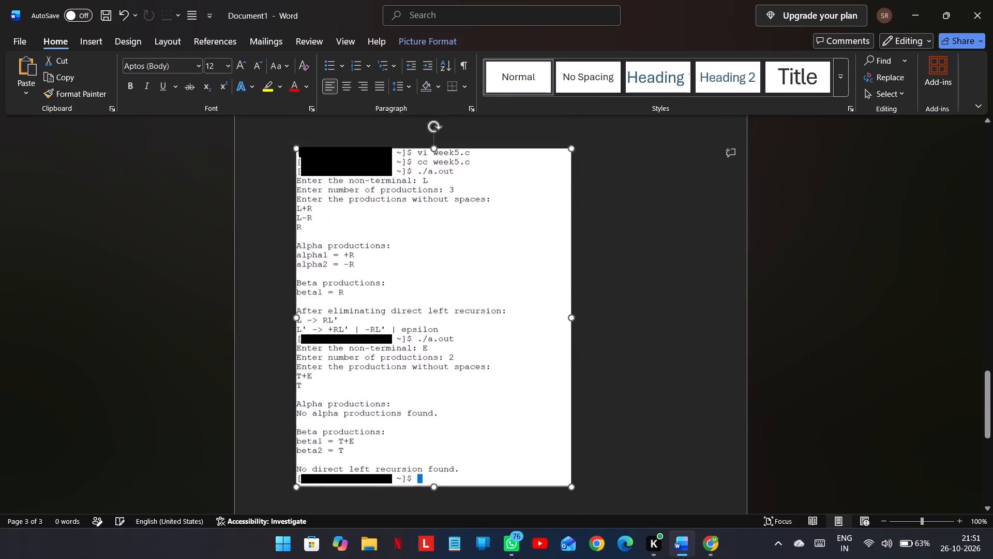
pyautogui.scroll(2, 571, 141)
pyautogui.scroll(-1, 571, 141)
pyautogui.scroll(2, 571, 141)
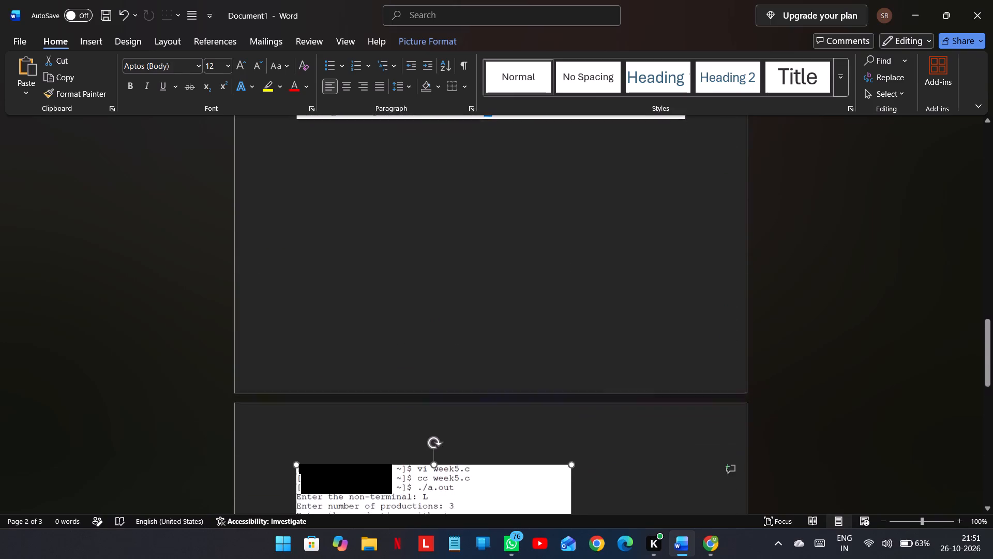
pyautogui.scroll(2, 571, 141)
pyautogui.scroll(-1, 571, 141)
pyautogui.click(538, 249)
pyautogui.scroll(-1, 538, 249)
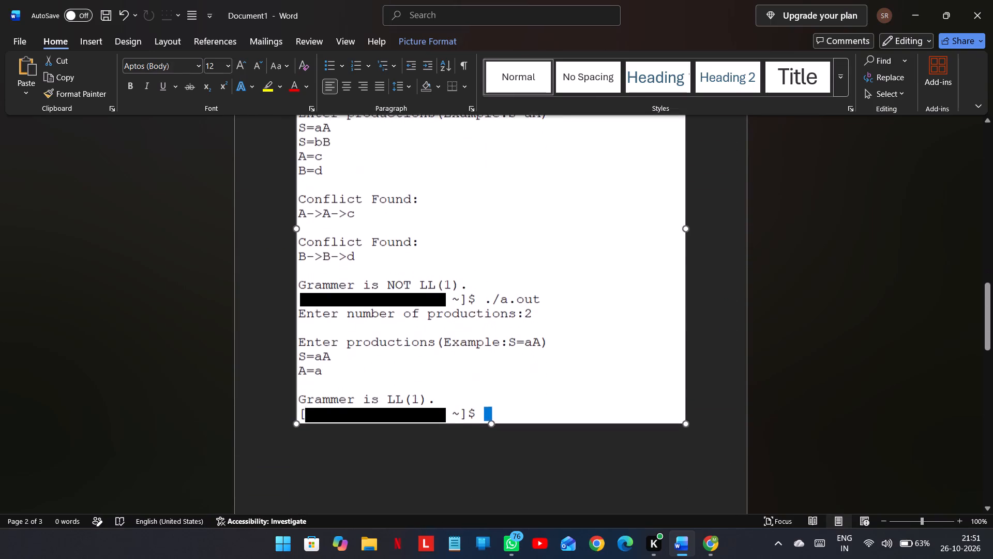
pyautogui.scroll(-1, 538, 249)
pyautogui.moveTo(688, 387); pyautogui.dragTo(626, 278)
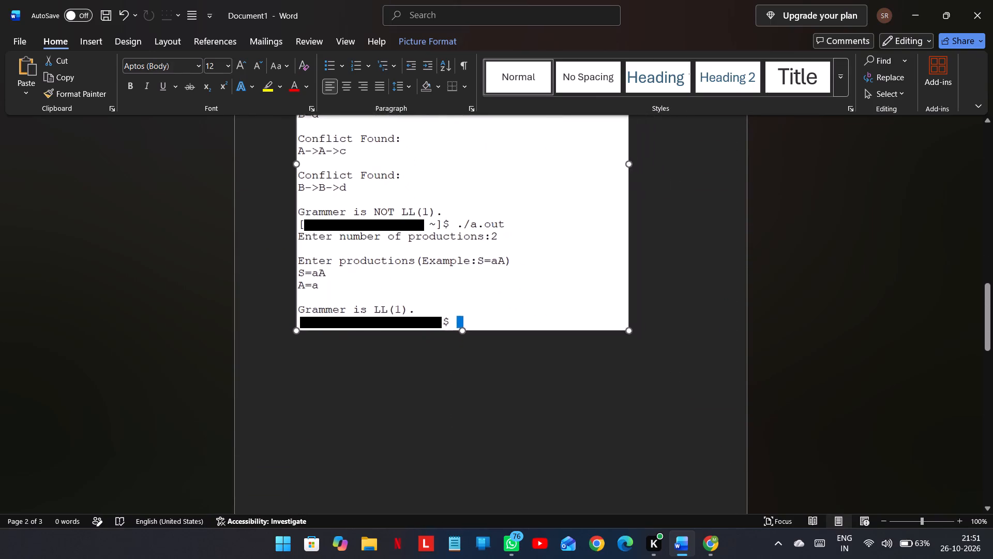
pyautogui.moveTo(626, 278); pyautogui.dragTo(534, 133)
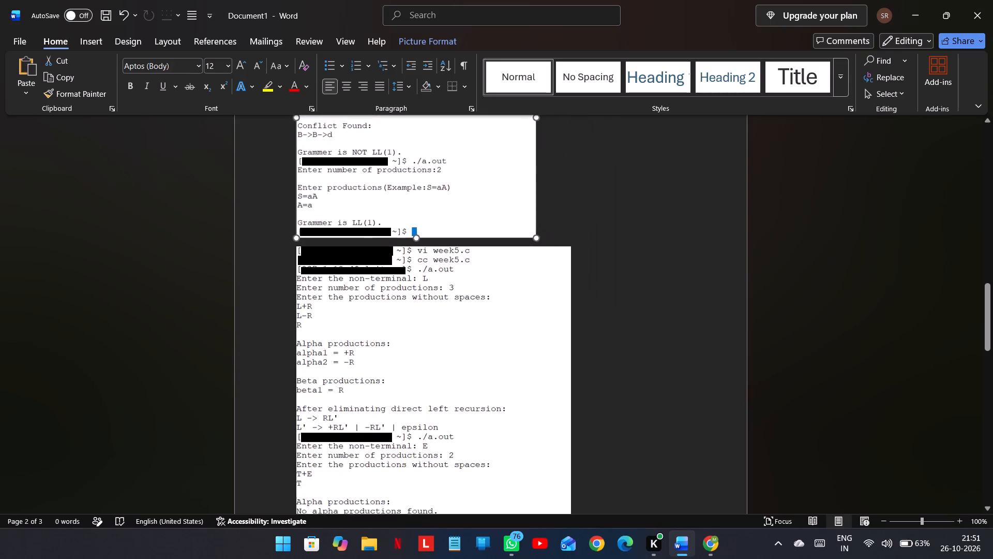
pyautogui.moveTo(534, 133); pyautogui.dragTo(561, 145)
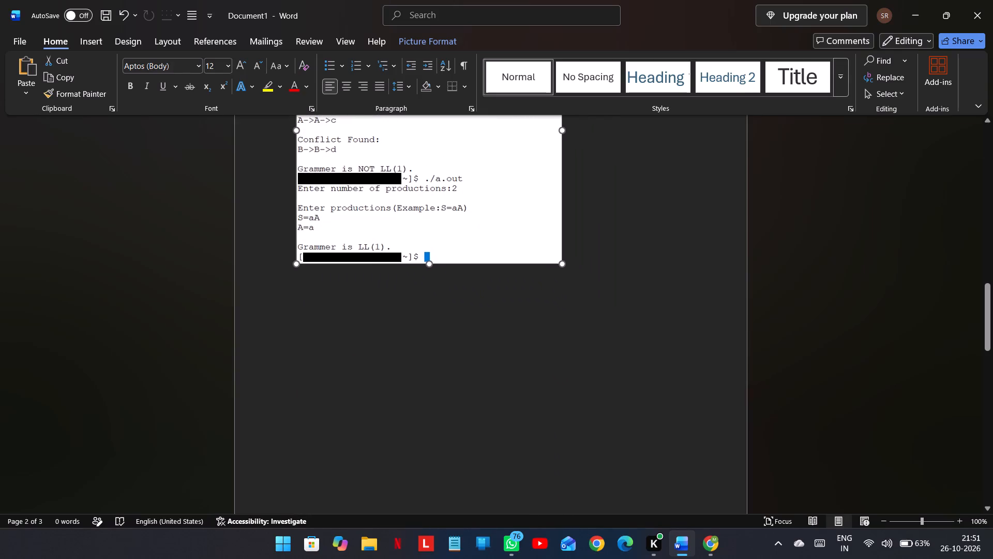
pyautogui.moveTo(561, 145); pyautogui.dragTo(550, 148)
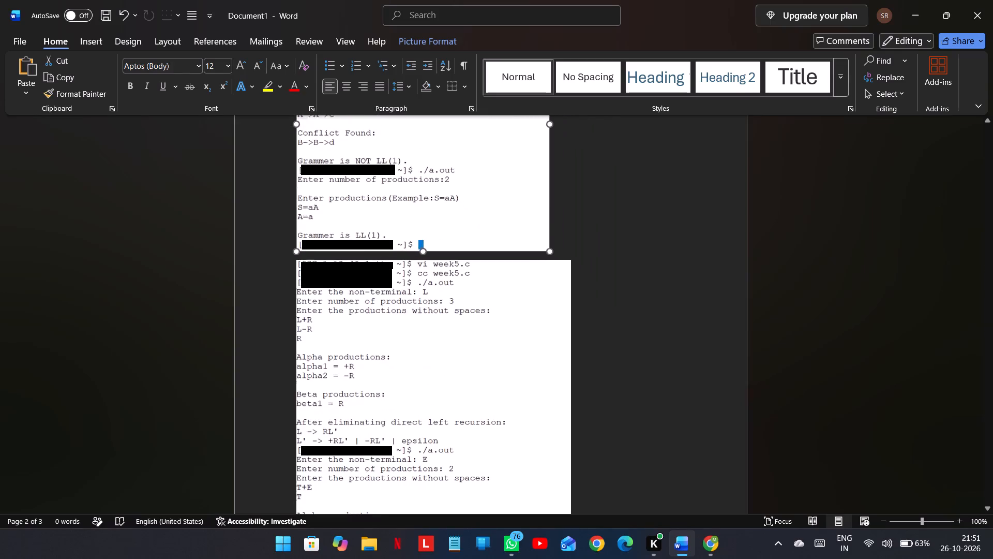
# Check the picture layout on page two and start a new paragraph directly after the week5.c output picture.
pyautogui.scroll(-2, 550, 148)
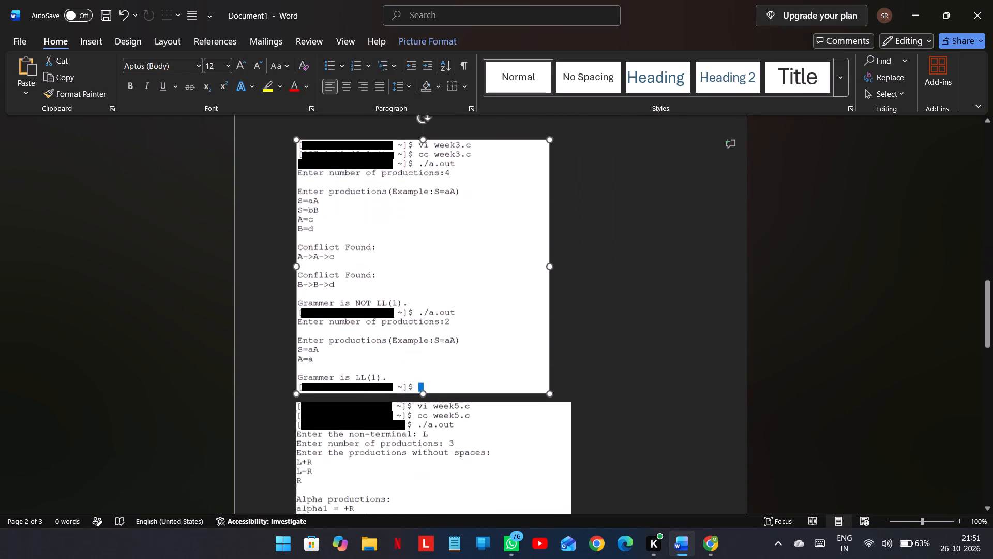
pyautogui.scroll(-2, 550, 148)
pyautogui.scroll(5, 560, 213)
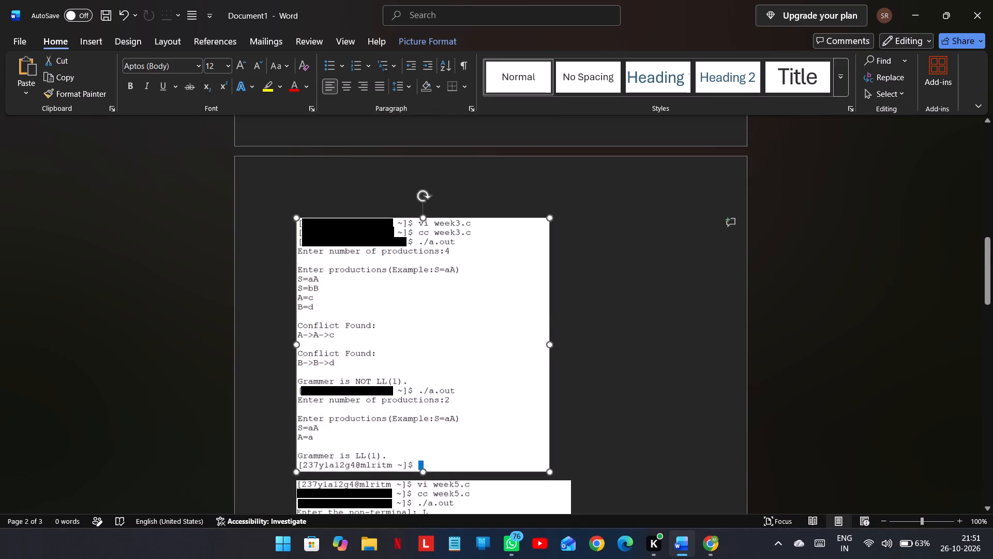
pyautogui.scroll(2, 560, 213)
pyautogui.scroll(-2, 560, 213)
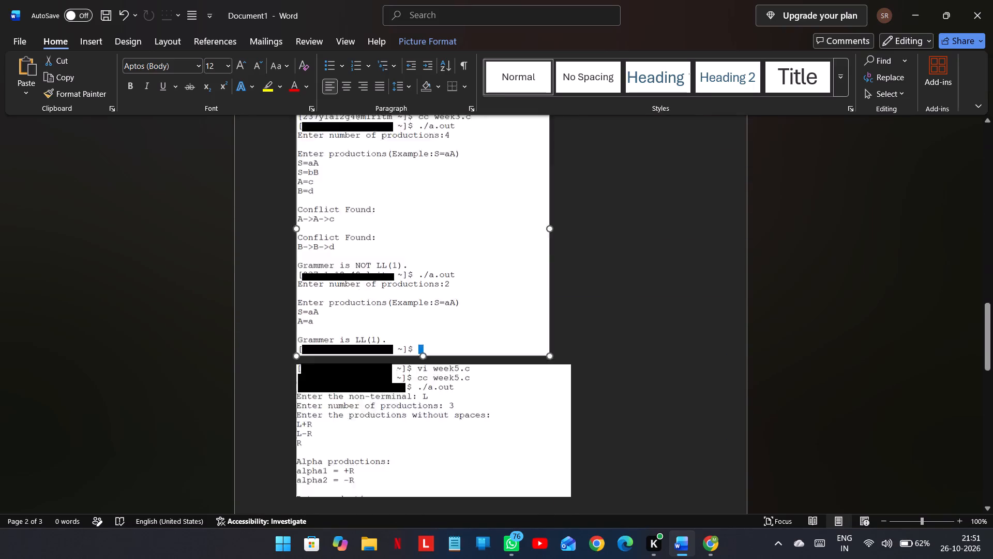
pyautogui.scroll(-2, 560, 213)
pyautogui.click(616, 257)
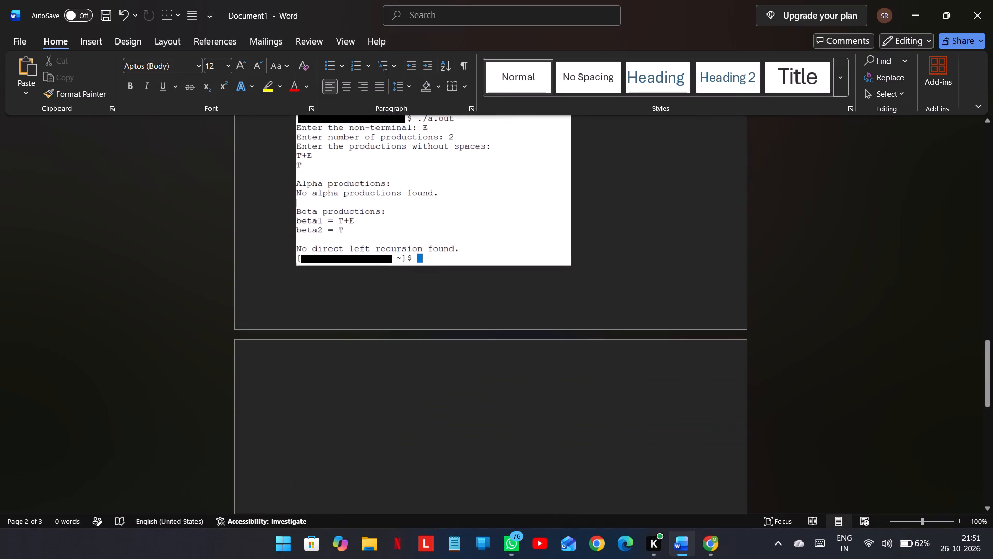
pyautogui.click(616, 257)
pyautogui.press('Return')
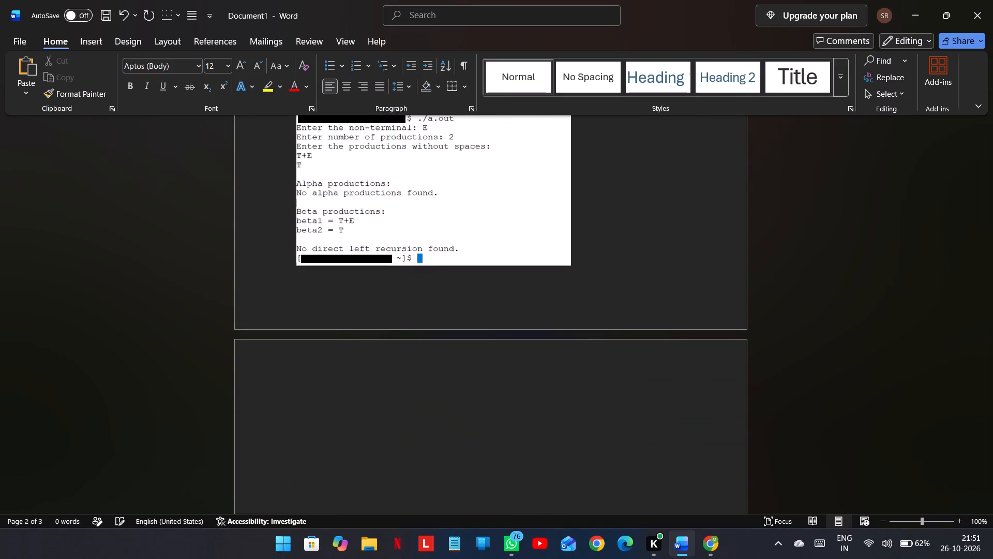
# Switch to Chrome, close the WEEK5.png preview and download WEEK4.png from the first message of the same sent conversation.
pyautogui.hotkey('alt', 'Tab')
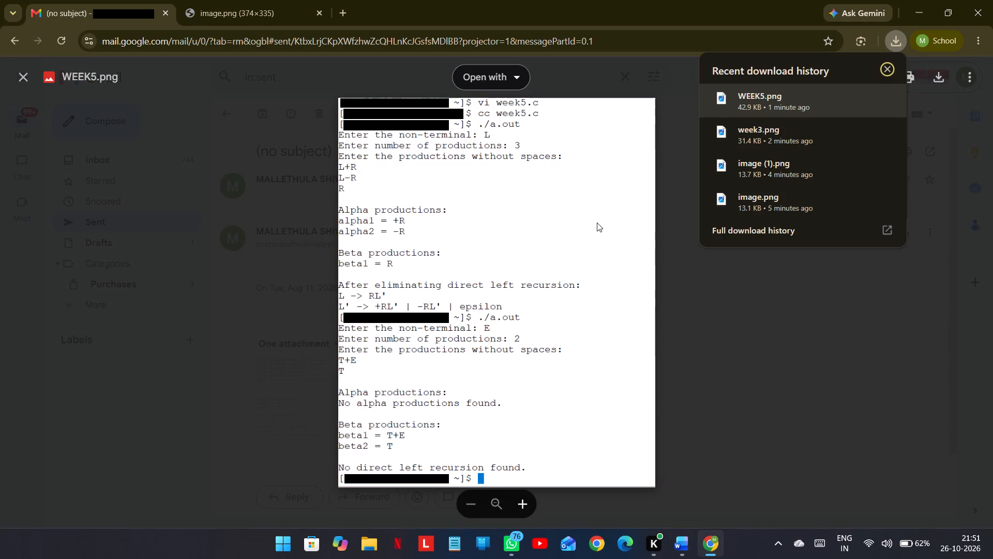
pyautogui.click(19, 85)
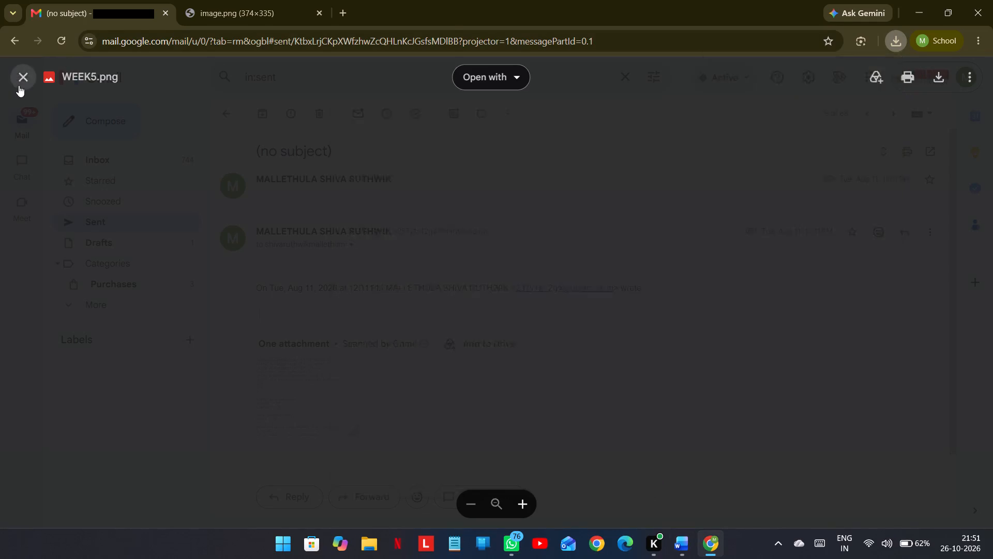
pyautogui.click(345, 252)
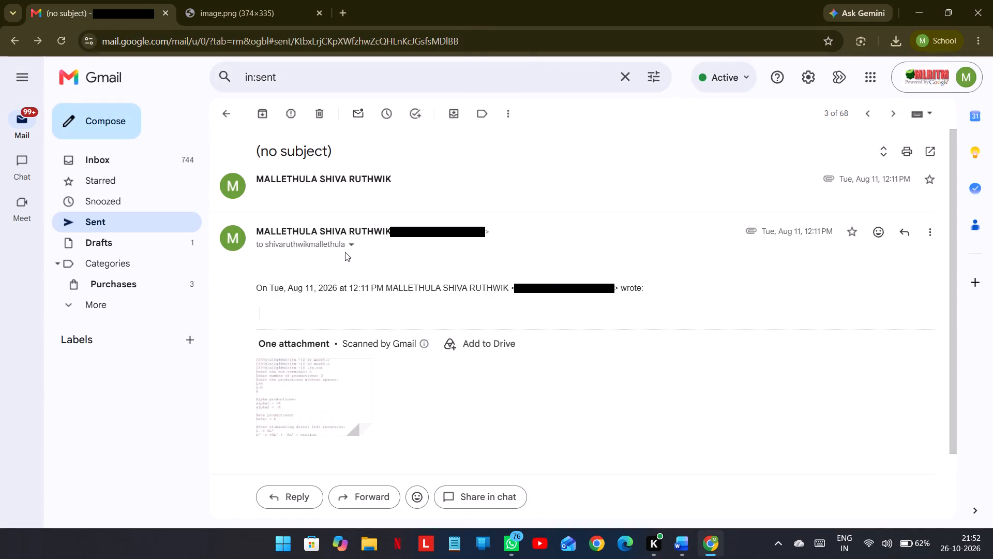
pyautogui.click(333, 262)
pyautogui.click(348, 248)
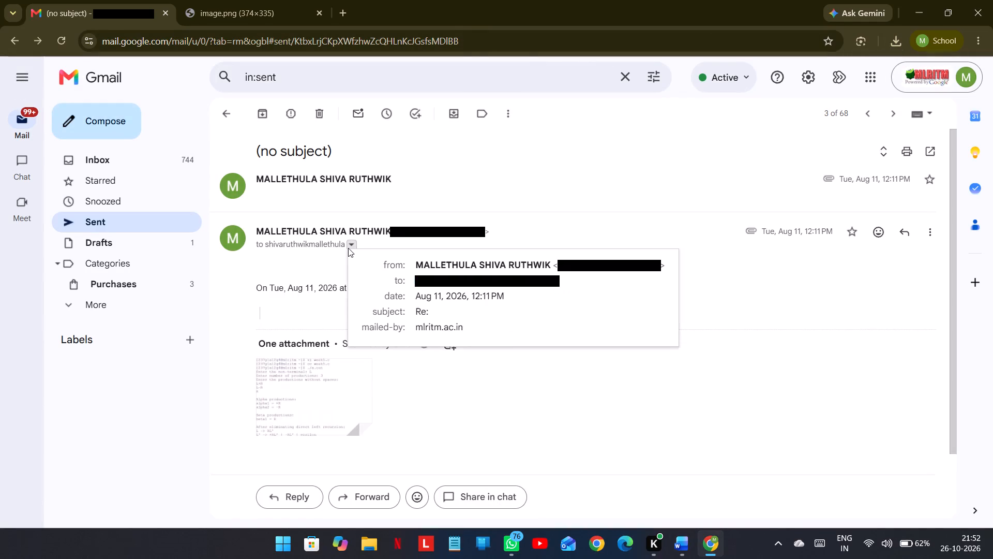
pyautogui.click(300, 261)
pyautogui.click(298, 195)
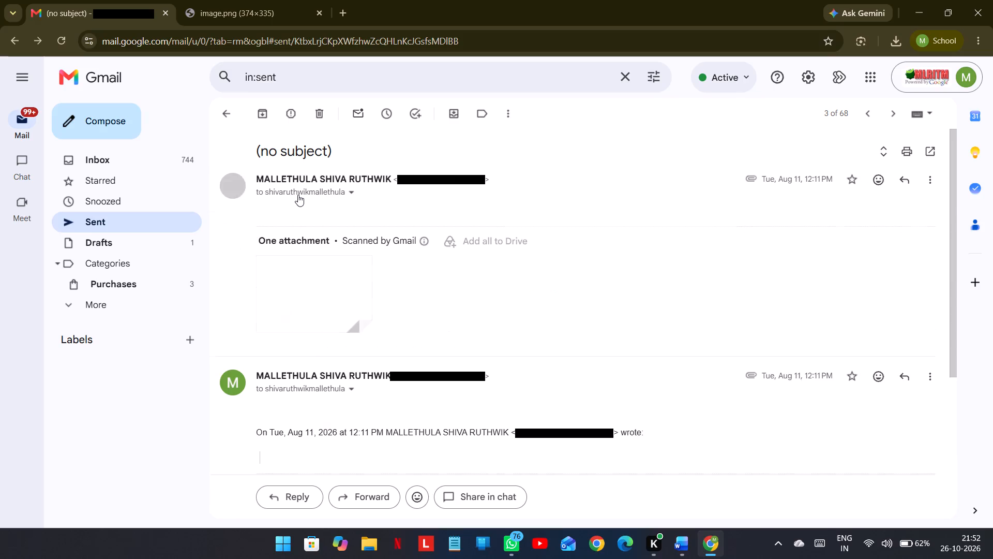
pyautogui.click(320, 283)
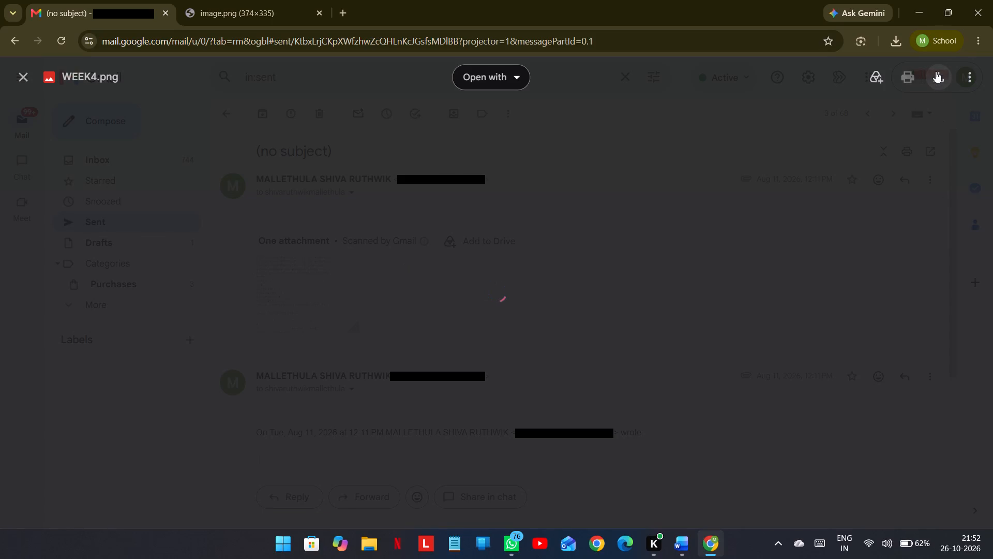
pyautogui.click(936, 71)
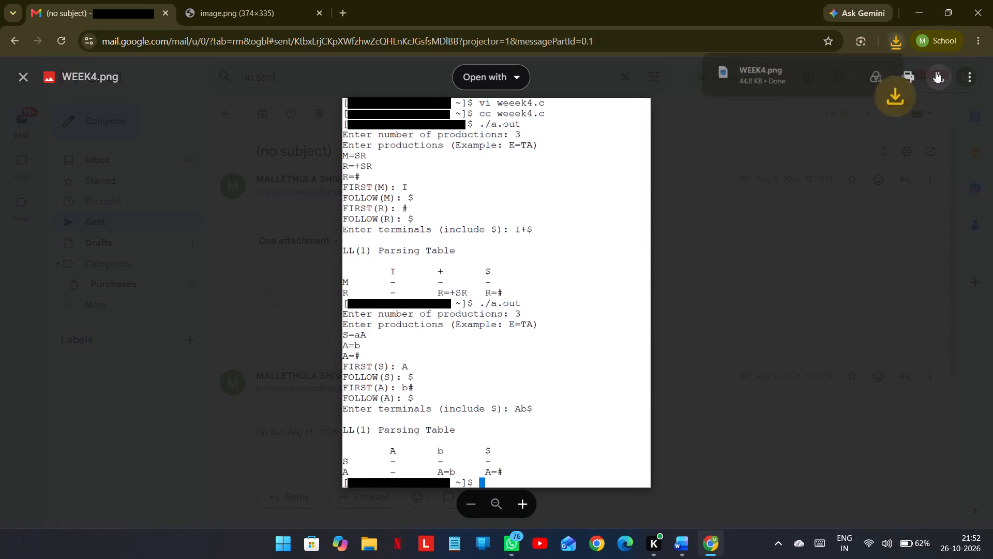
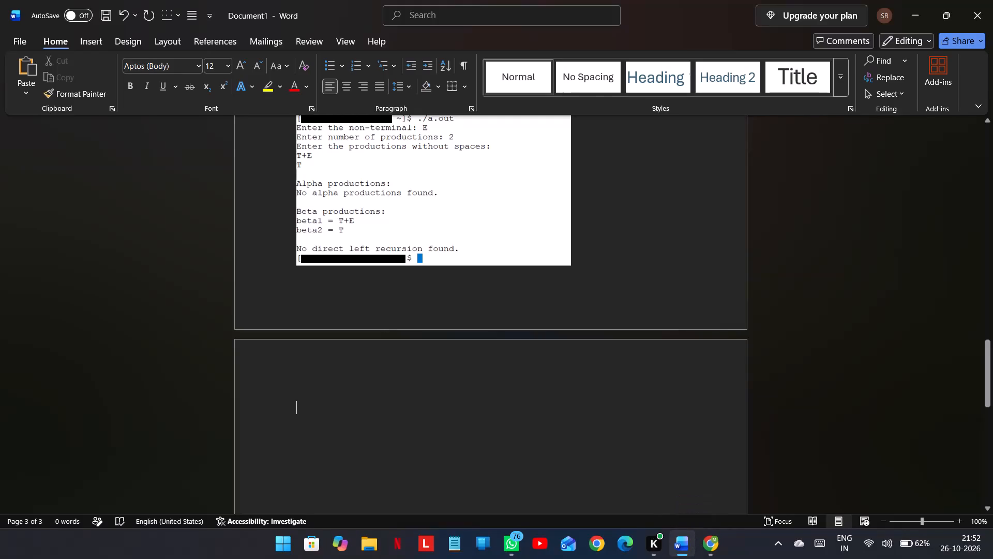
# Switch from the Word document to Chrome's Gmail window showing the WEEK4.png attachment.
pyautogui.click(716, 543)
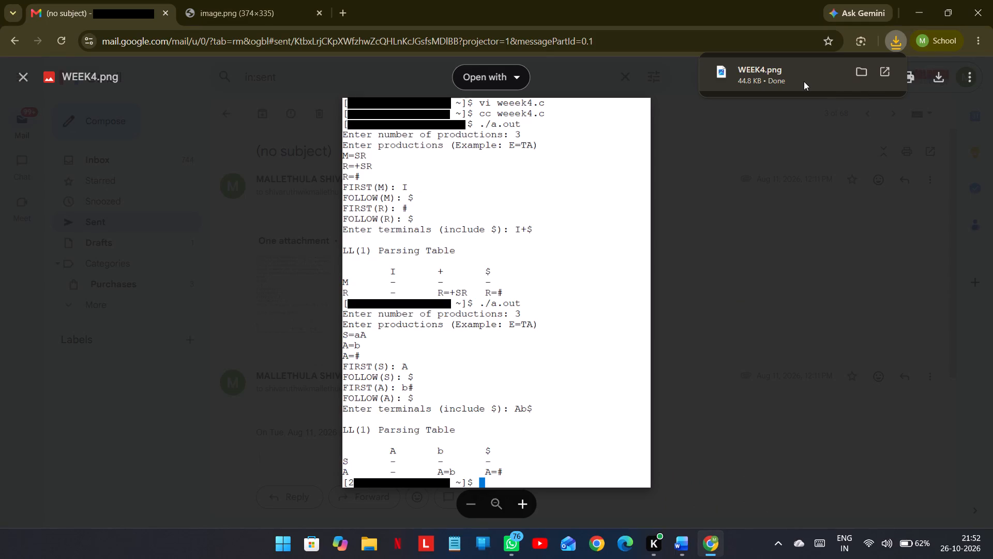
# Insert WEEK4.png from Chrome's recent downloads into the Word document, after the pictures on page two.
pyautogui.moveTo(804, 81); pyautogui.dragTo(708, 558)
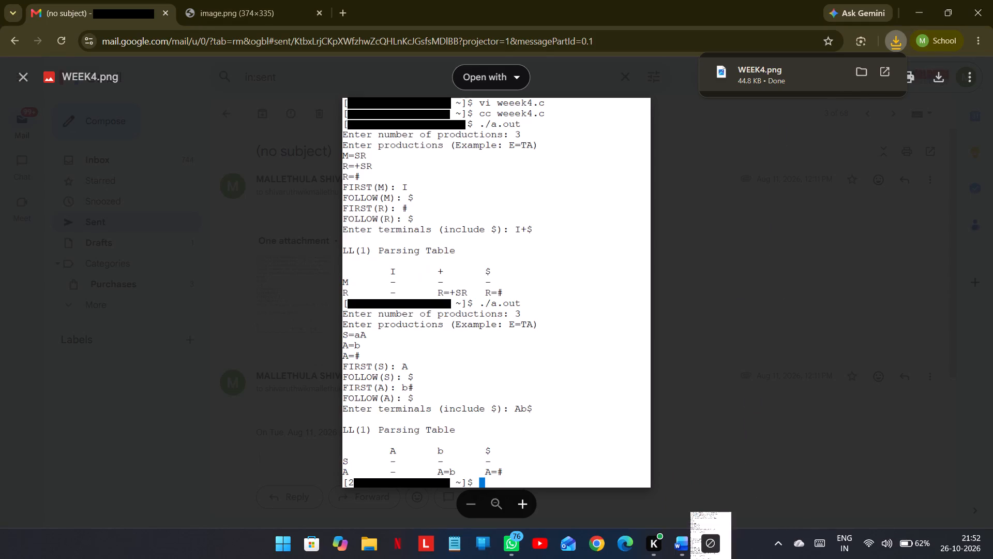
pyautogui.moveTo(708, 558); pyautogui.dragTo(490, 387)
# Shrink the weeek4.c output picture proportionally from its bottom outer corner to about 77% of the page's text width.
pyautogui.click(461, 456)
pyautogui.scroll(-3, 461, 456)
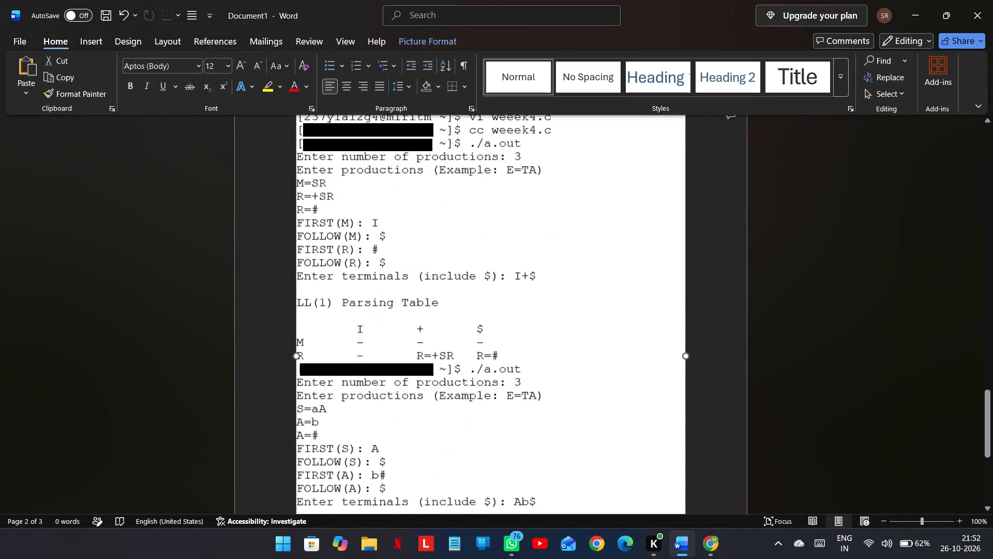
pyautogui.scroll(-2, 461, 456)
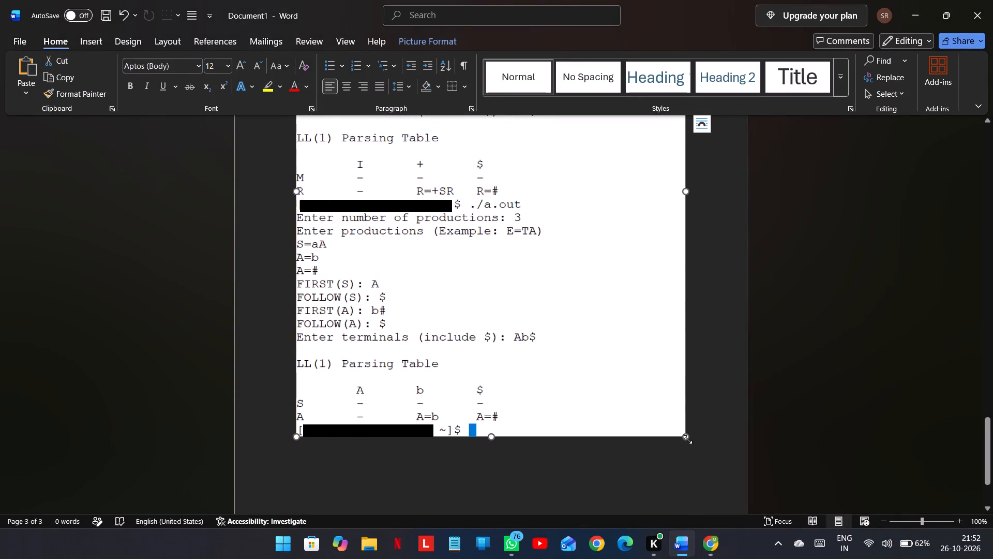
pyautogui.moveTo(686, 436); pyautogui.dragTo(596, 130)
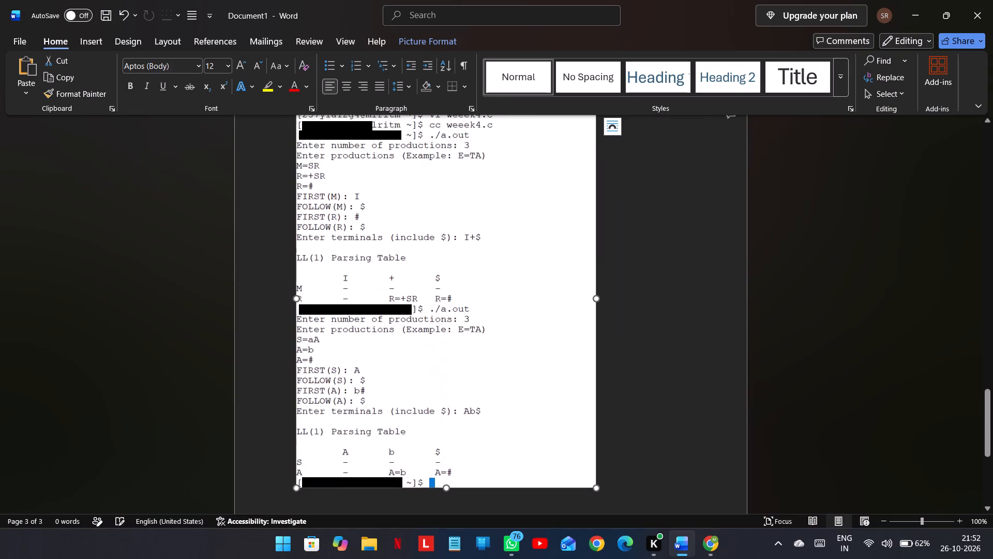
# Review the size and placement of the weekly output pictures across the document's pages, from weeek4.c back to week2.c.
pyautogui.scroll(2, 576, 295)
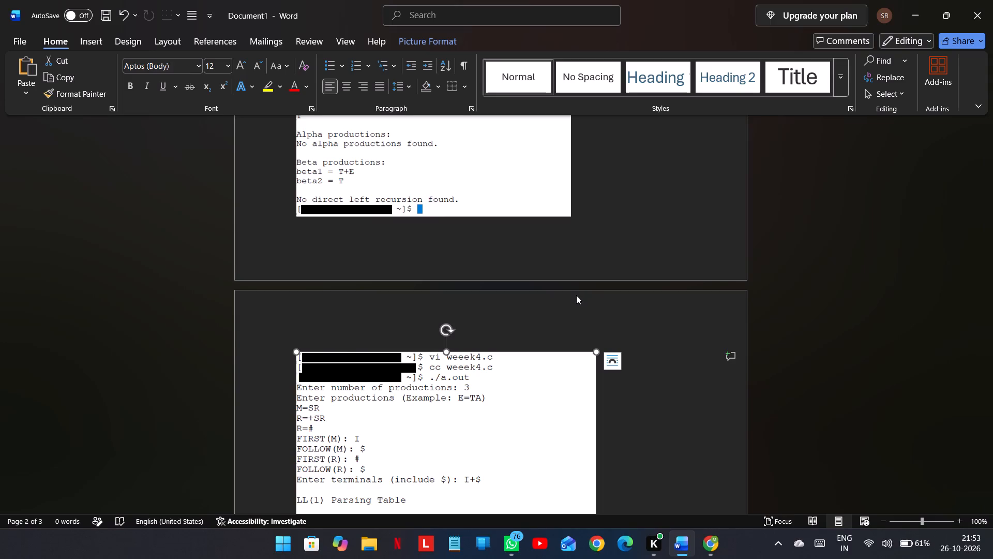
pyautogui.scroll(-2, 576, 295)
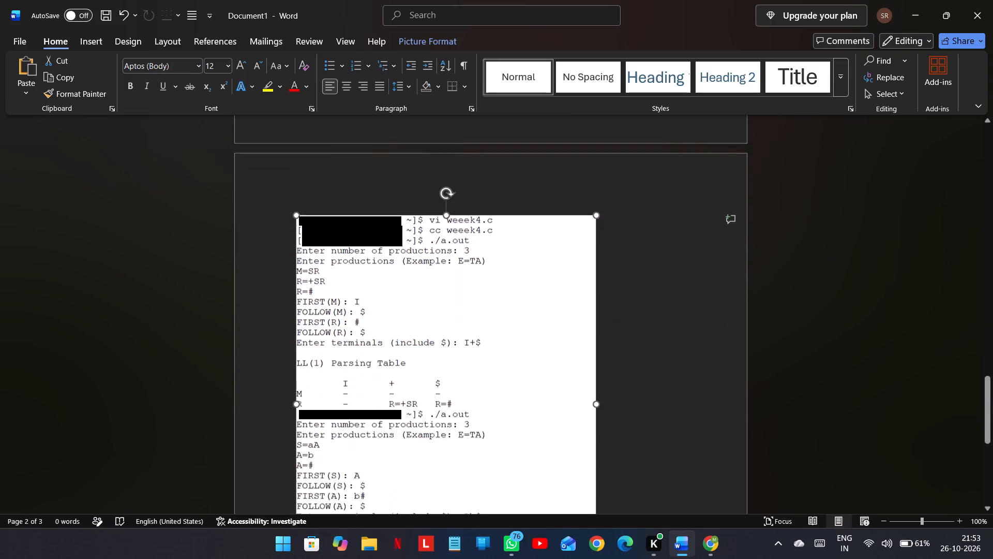
pyautogui.scroll(-1, 576, 295)
pyautogui.click(550, 178)
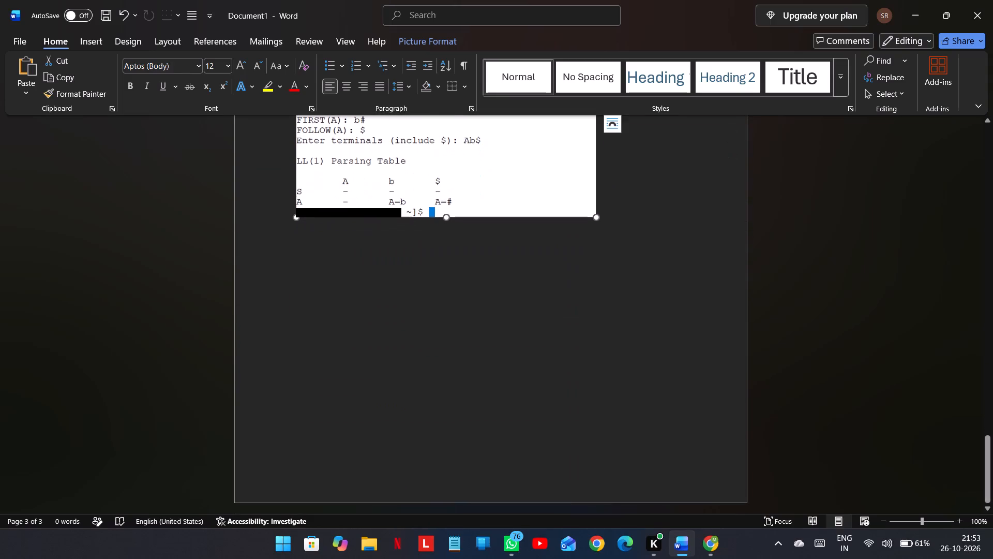
pyautogui.scroll(4, 550, 178)
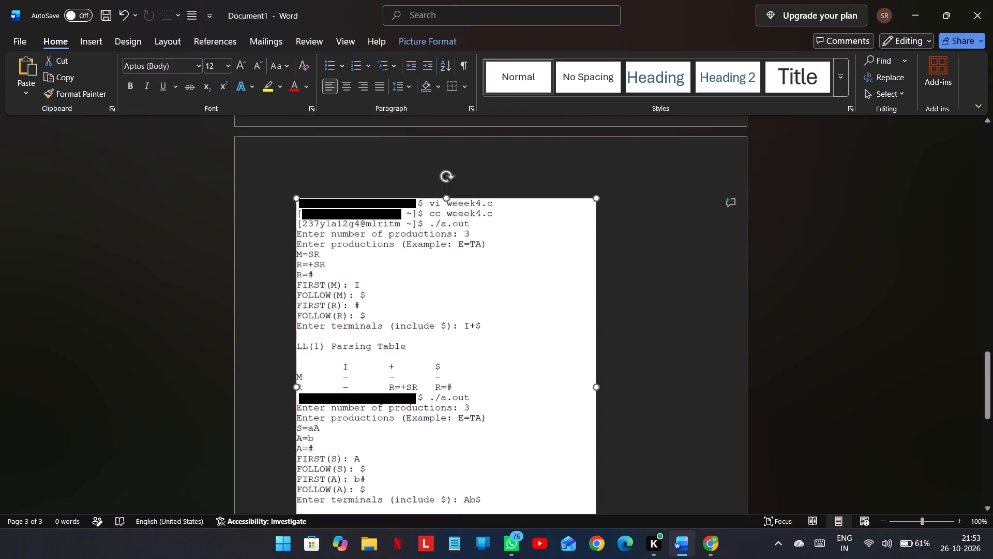
pyautogui.scroll(1, 550, 178)
pyautogui.scroll(-2, 550, 178)
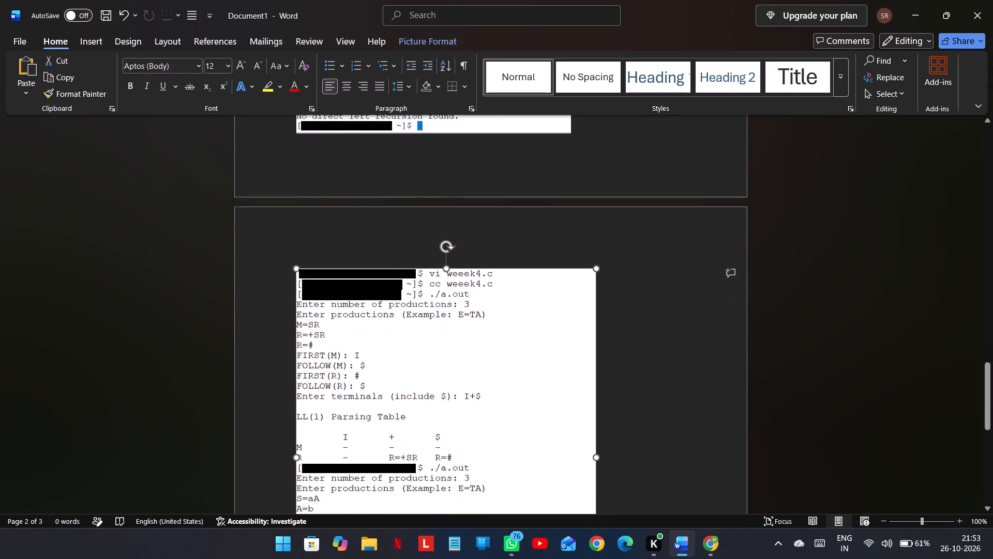
pyautogui.scroll(5, 550, 178)
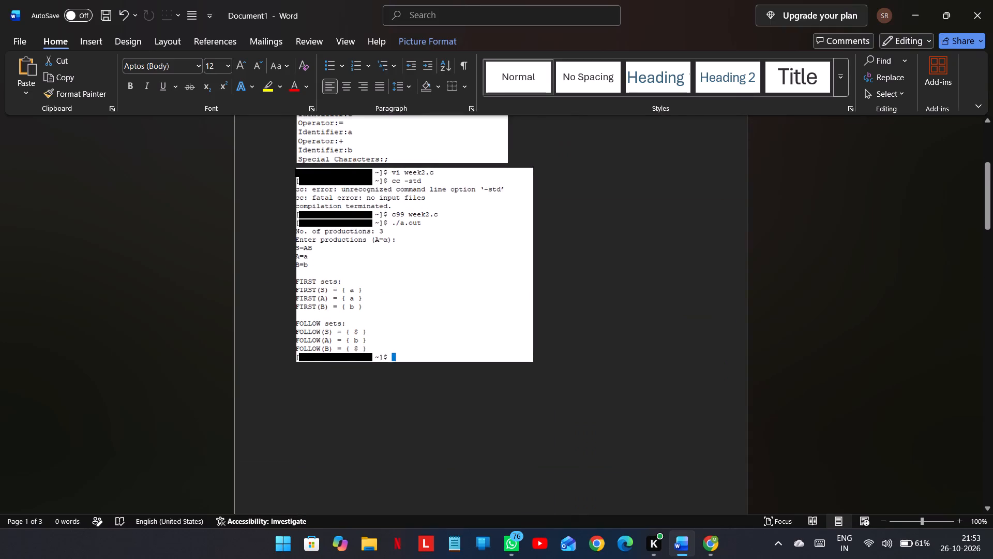
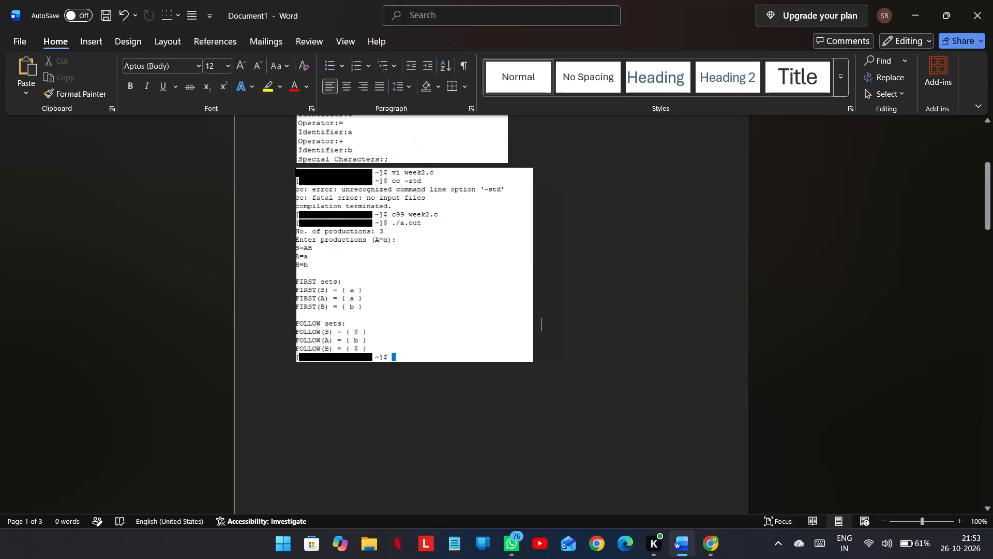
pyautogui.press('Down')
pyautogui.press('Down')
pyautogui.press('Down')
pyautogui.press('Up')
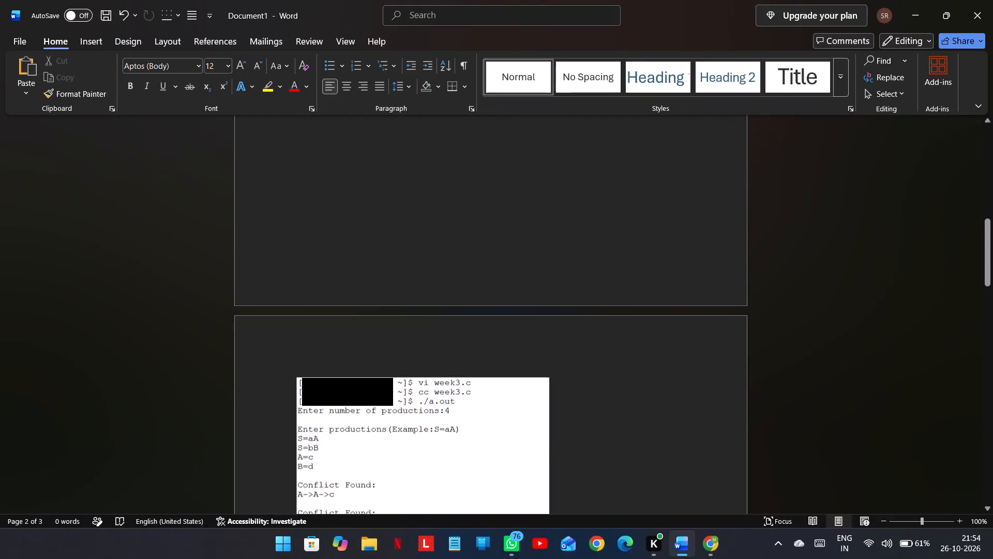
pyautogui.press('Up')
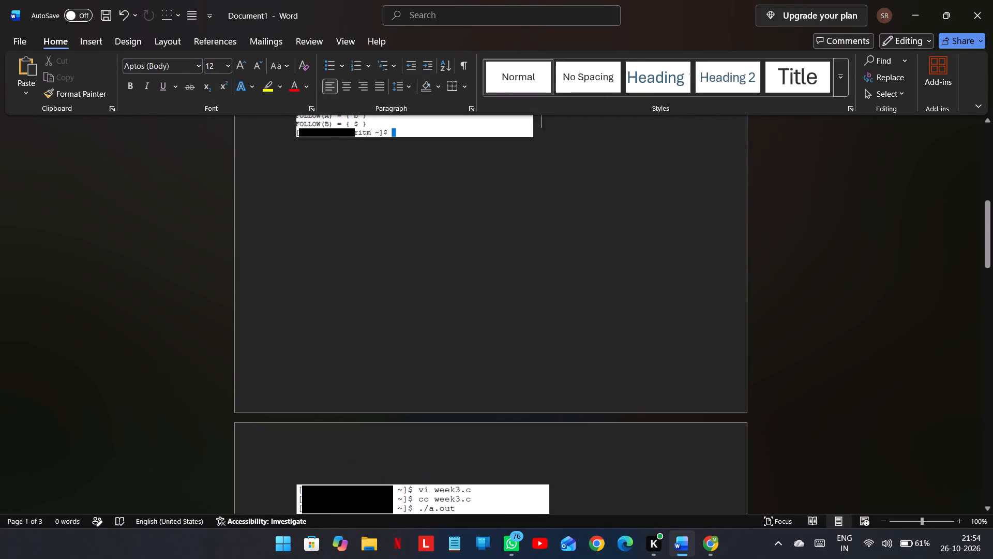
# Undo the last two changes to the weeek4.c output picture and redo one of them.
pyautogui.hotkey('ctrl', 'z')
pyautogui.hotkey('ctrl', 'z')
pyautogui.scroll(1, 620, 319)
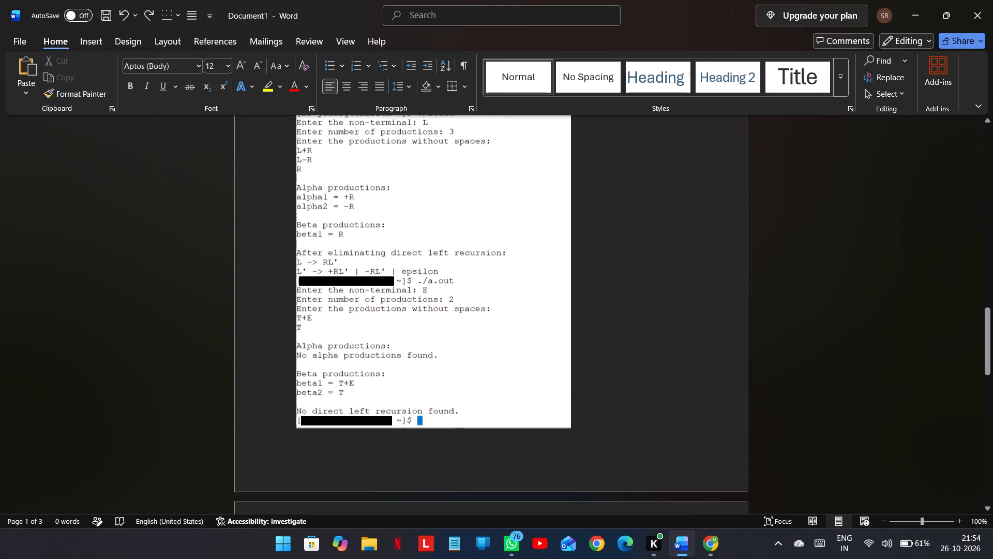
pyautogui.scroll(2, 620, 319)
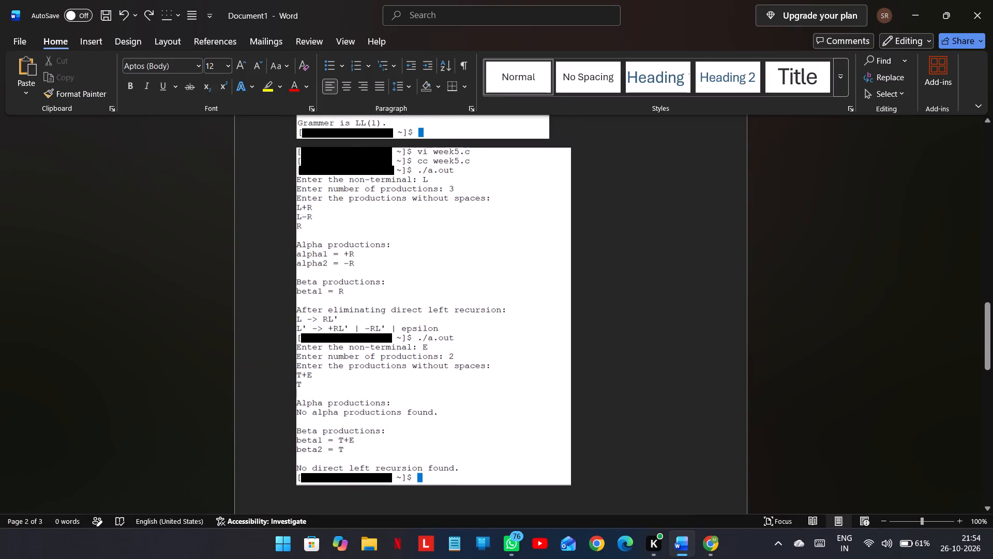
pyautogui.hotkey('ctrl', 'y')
# Shrink the weeek4.c output picture on page three proportionally from its bottom outer corner to about 71% of the page's text width.
pyautogui.scroll(3, 620, 319)
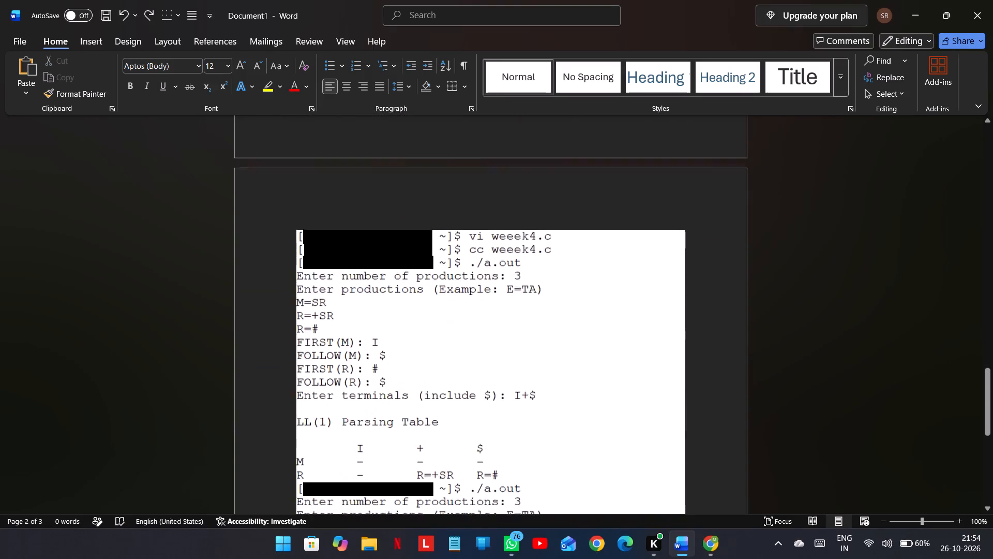
pyautogui.scroll(1, 620, 319)
pyautogui.scroll(-2, 620, 319)
pyautogui.click(620, 319)
pyautogui.scroll(-1, 620, 319)
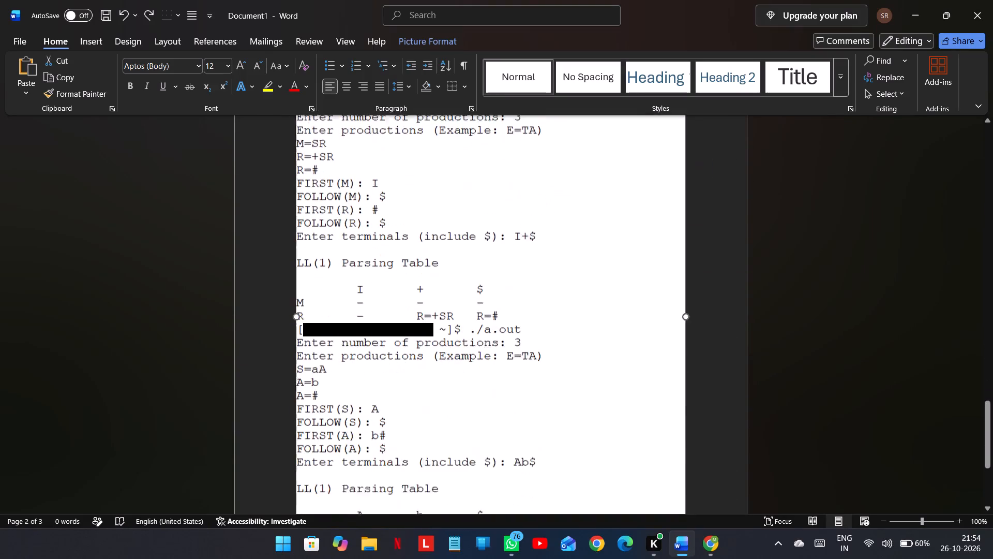
pyautogui.scroll(-1, 620, 319)
pyautogui.scroll(-1, 647, 403)
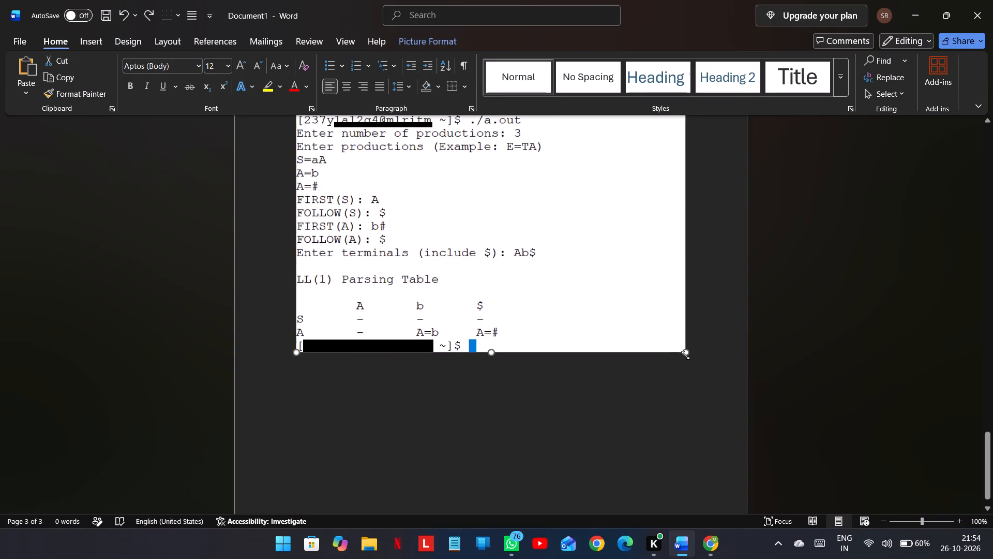
pyautogui.moveTo(685, 355); pyautogui.dragTo(573, 154)
# Check the weeek4.c output picture's placement on page three and the free space beneath it.
pyautogui.scroll(-1, 573, 154)
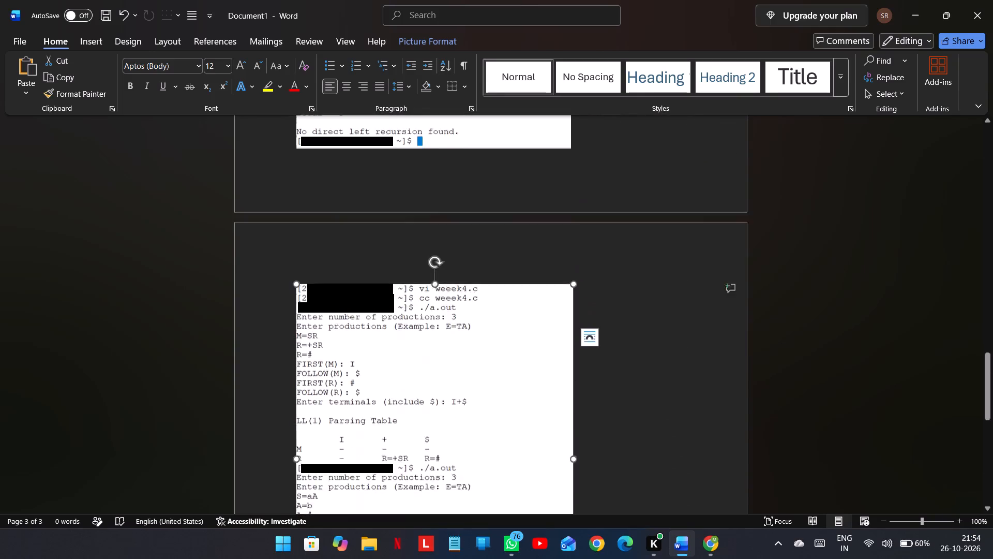
pyautogui.scroll(-2, 573, 154)
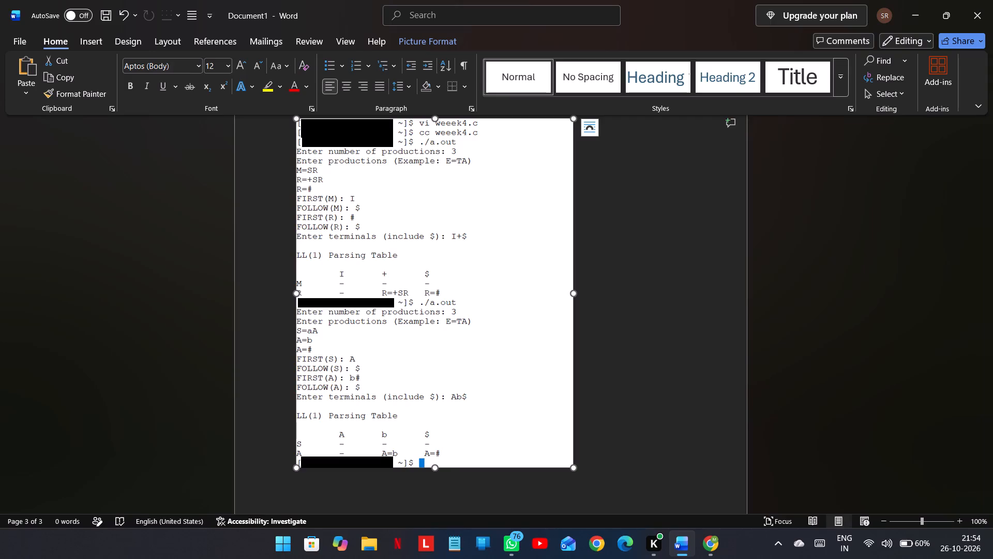
pyautogui.scroll(-2, 573, 154)
pyautogui.scroll(-3, 511, 235)
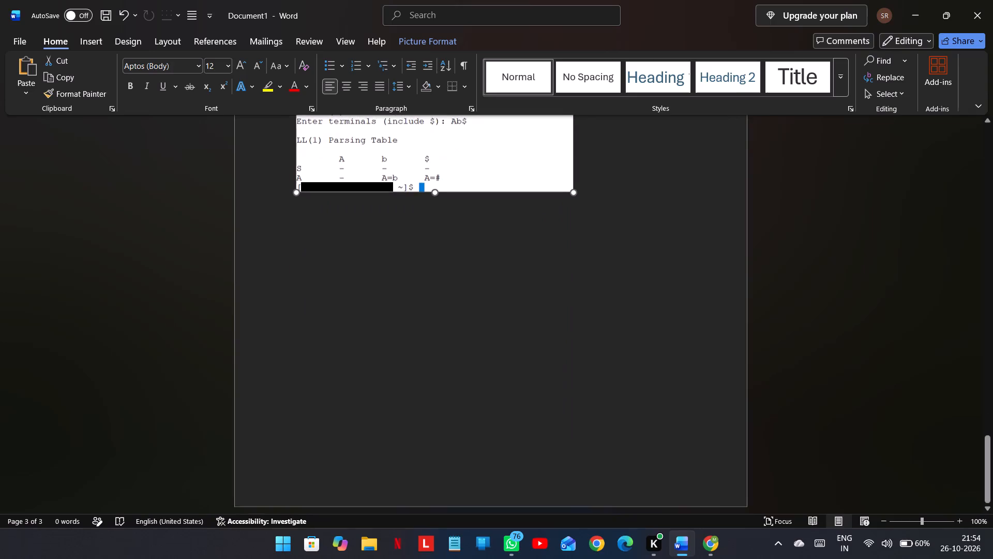
pyautogui.scroll(-2, 511, 235)
pyautogui.scroll(4, 511, 235)
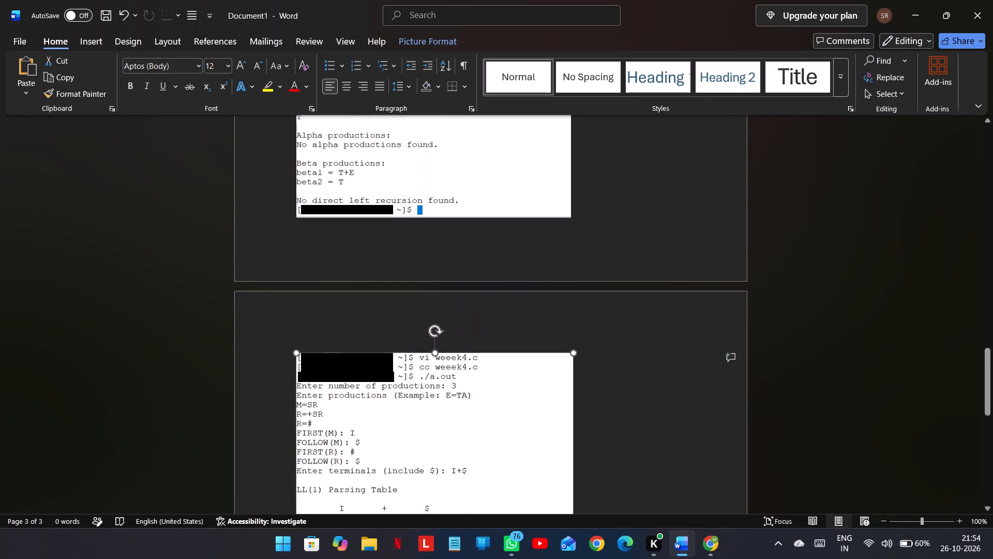
pyautogui.scroll(1, 511, 235)
pyautogui.scroll(-3, 511, 235)
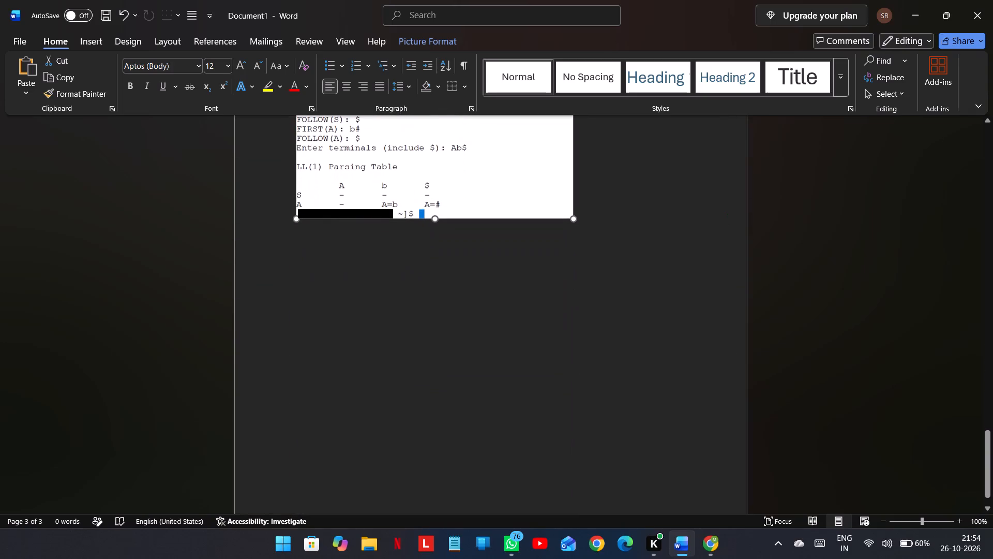
pyautogui.scroll(-1, 566, 214)
pyautogui.click(555, 182)
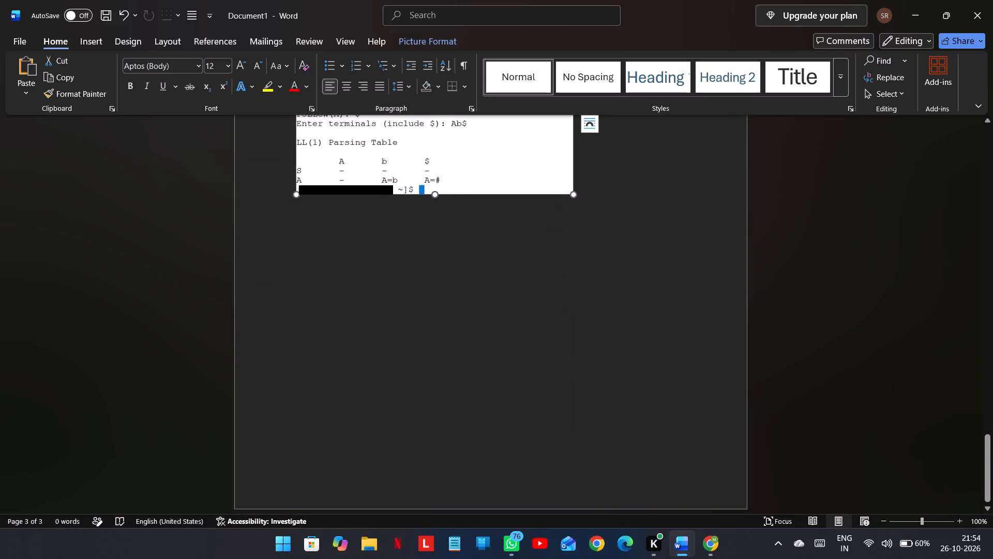
# Shrink the weeek4.c output picture on page three to about 66% of the text width and start a new line beneath it.
pyautogui.moveTo(572, 194); pyautogui.dragTo(567, 173)
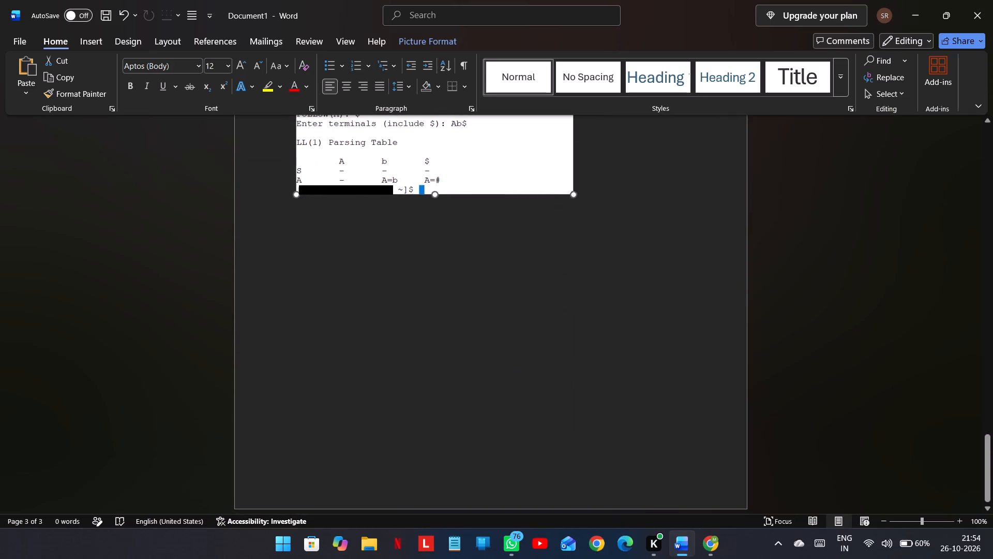
pyautogui.moveTo(567, 173); pyautogui.dragTo(554, 122)
pyautogui.scroll(1, 554, 122)
pyautogui.scroll(-3, 554, 122)
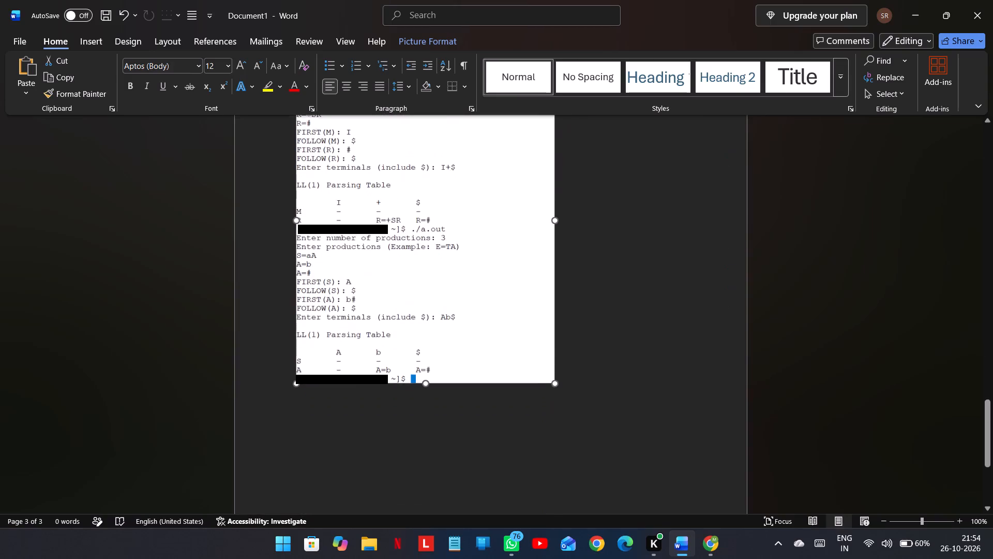
pyautogui.click(566, 317)
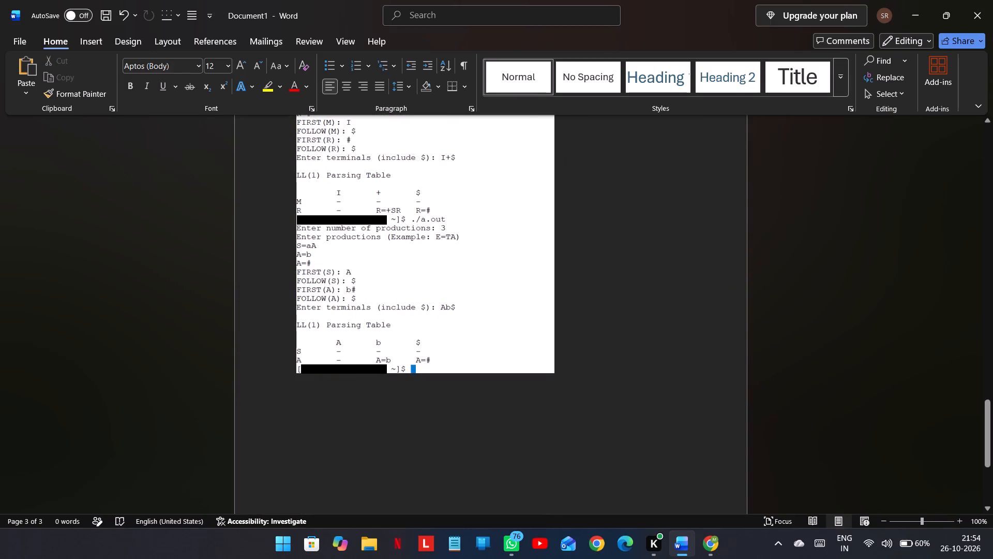
pyautogui.press('Return')
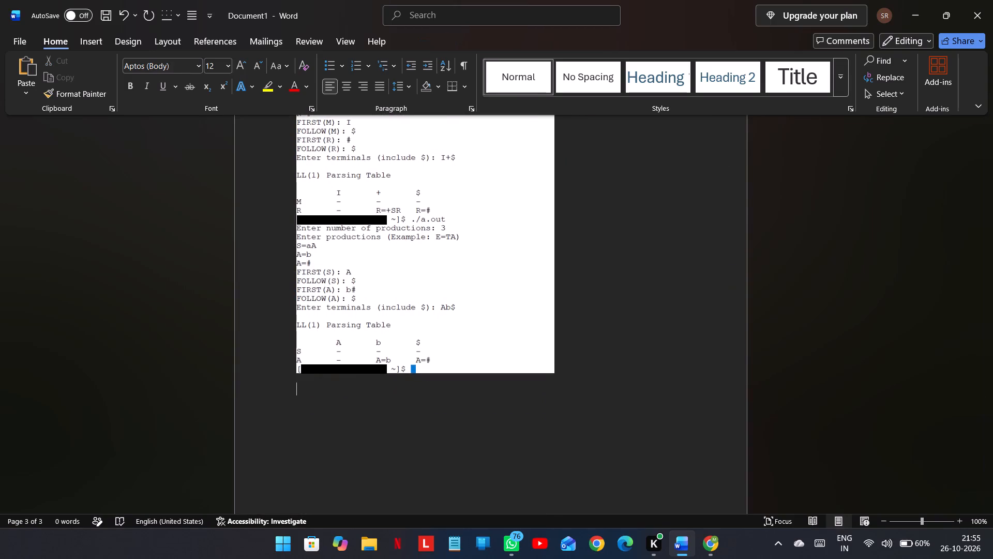
# Switch to Gmail in Chrome, leave the WEEK4.png message, and open the self-addressed sent message containing w10.png, w7.png and w9.png.
pyautogui.hotkey('alt', 'Tab')
pyautogui.hotkey('alt', 'Tab')
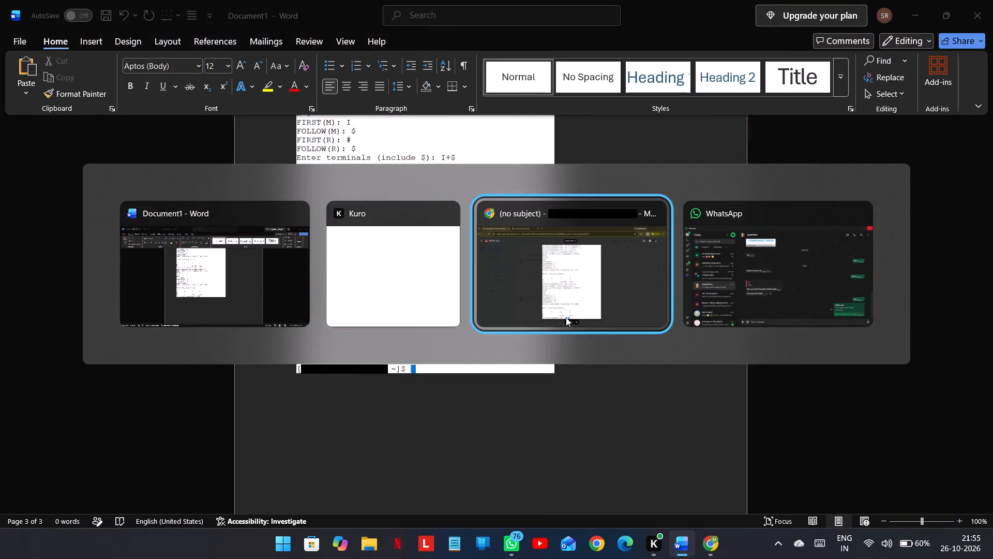
pyautogui.click(26, 73)
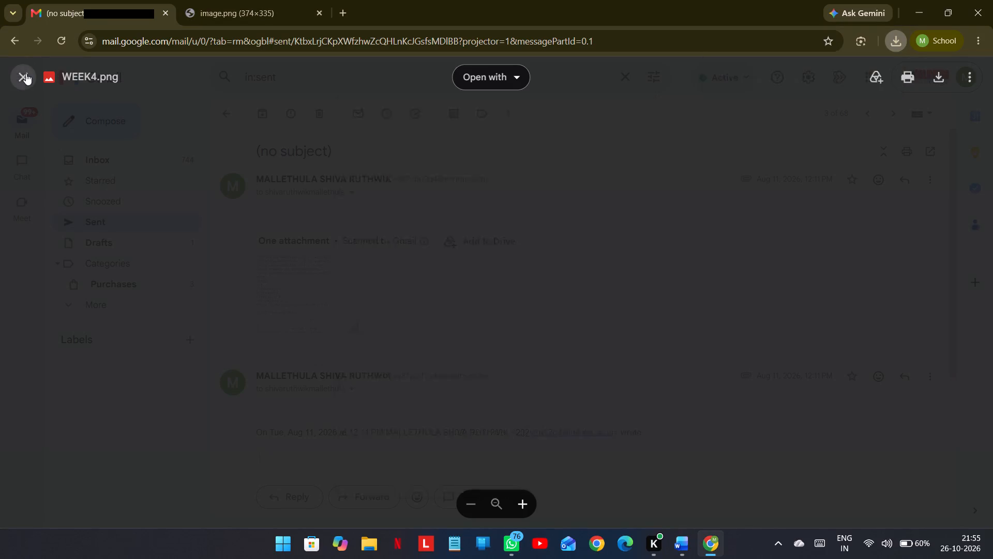
pyautogui.click(235, 115)
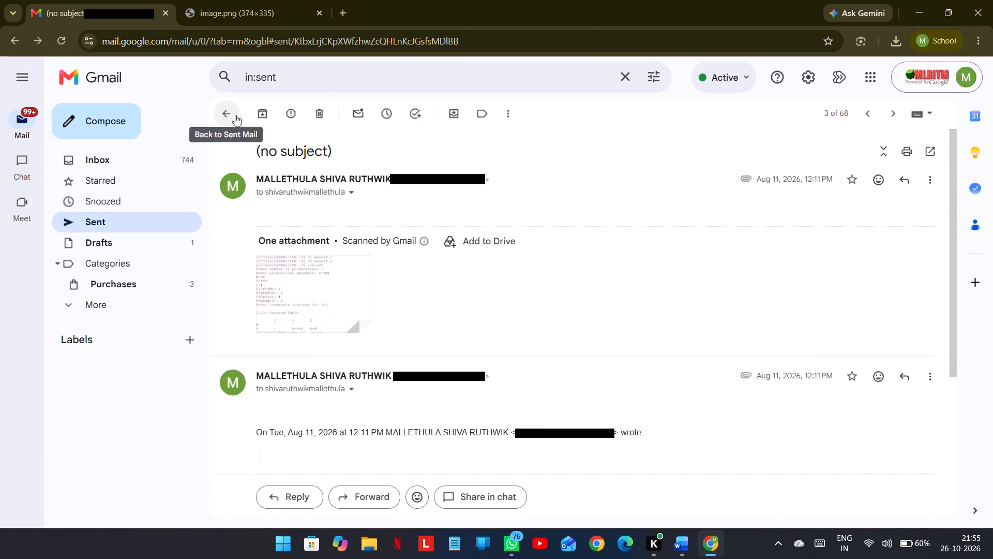
pyautogui.scroll(1, 388, 239)
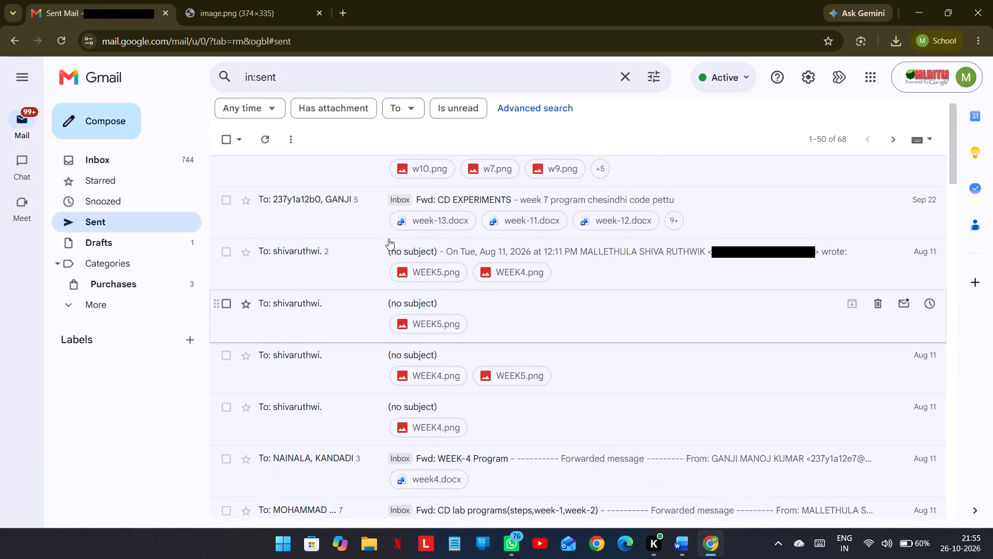
pyautogui.scroll(1, 388, 239)
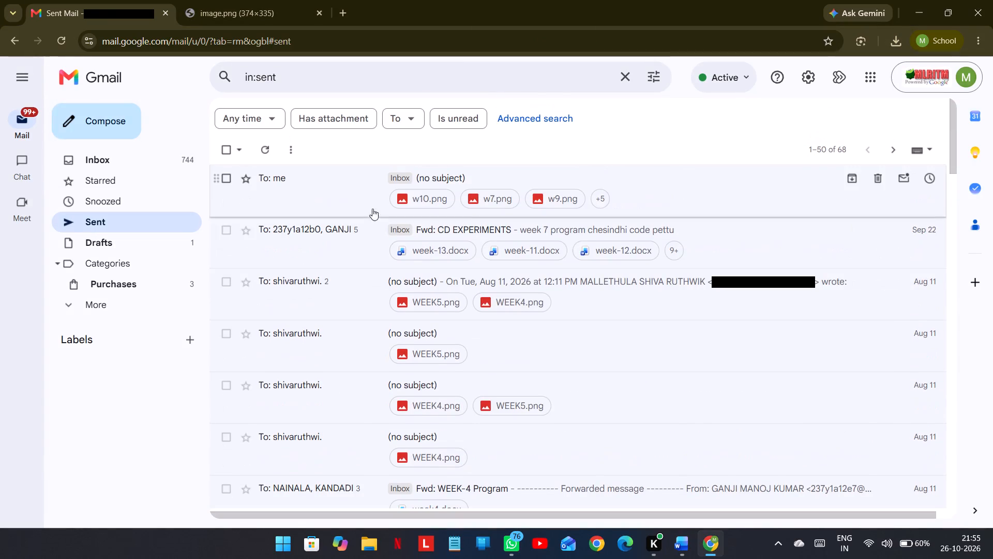
pyautogui.click(362, 192)
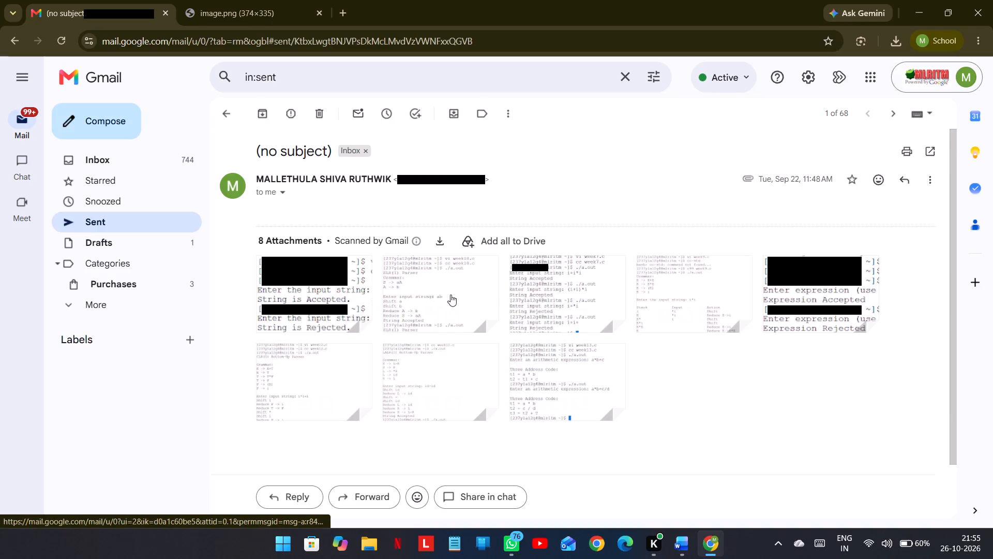
# Download w6.png from the message and insert it into the Word document directly beneath the weeek4.c output picture.
pyautogui.click(277, 323)
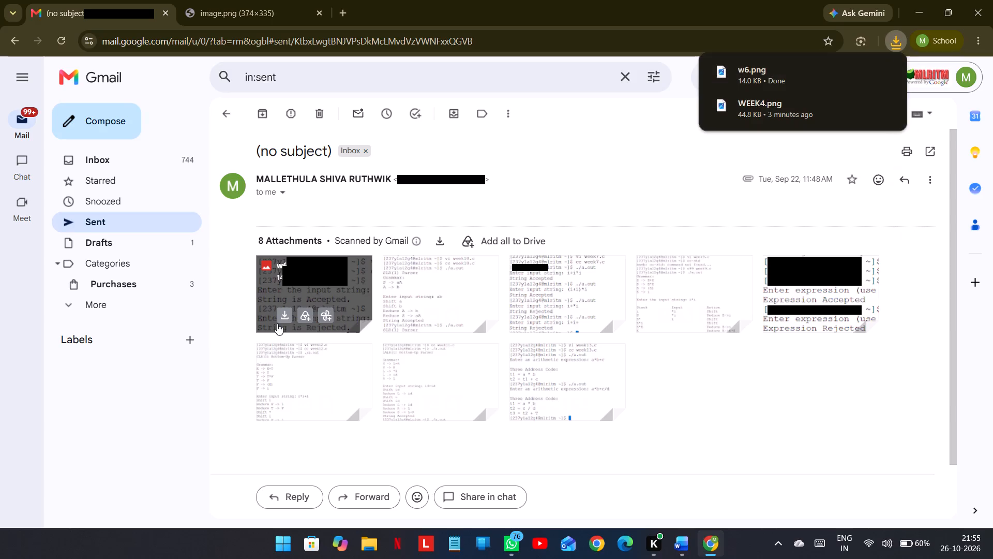
pyautogui.moveTo(795, 69); pyautogui.dragTo(761, 165)
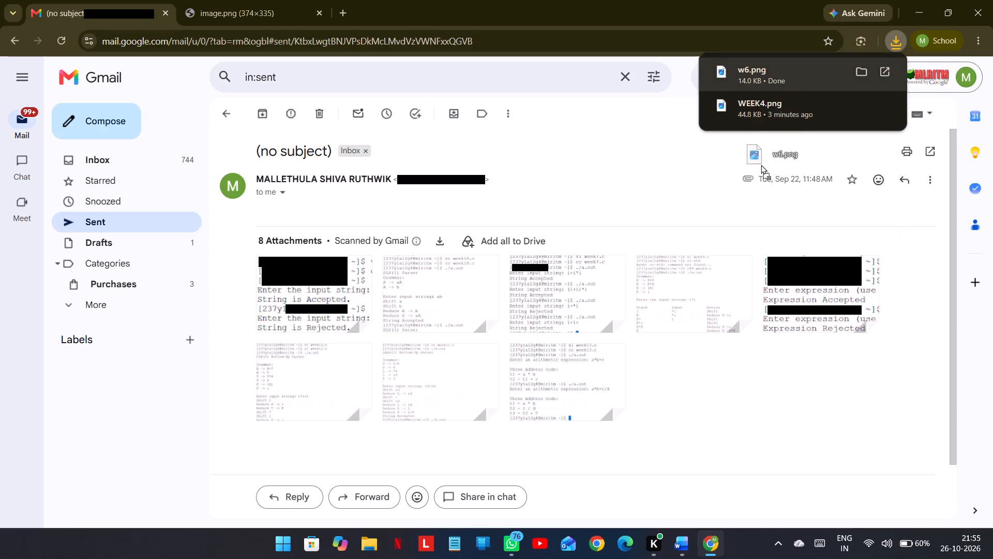
pyautogui.moveTo(761, 165); pyautogui.dragTo(580, 455)
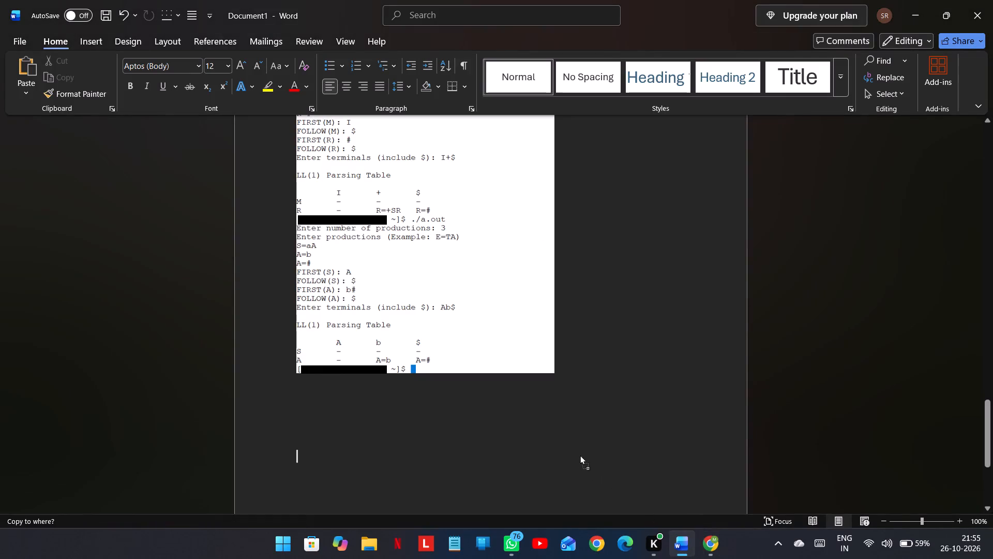
pyautogui.moveTo(580, 455); pyautogui.dragTo(538, 402)
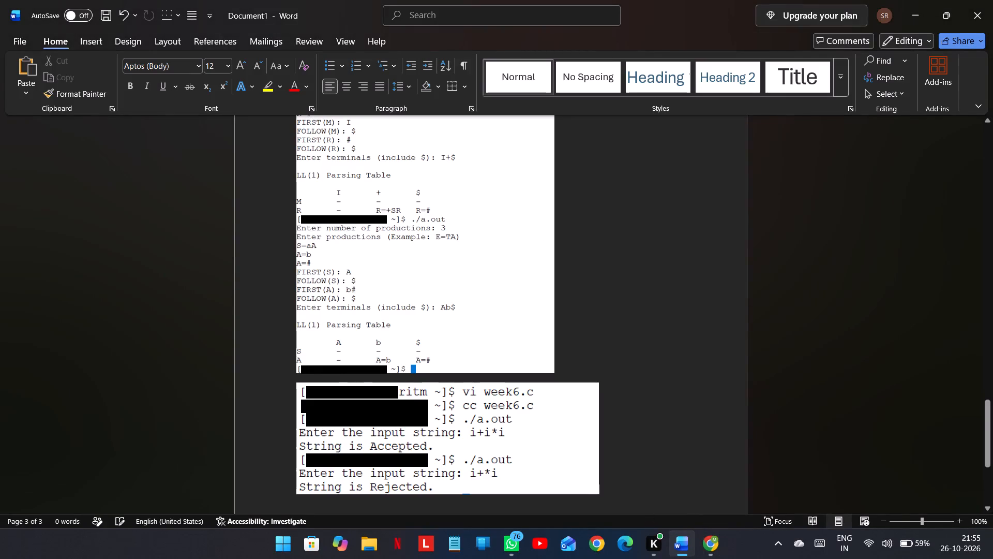
# Shrink the week6.c output picture proportionally to about 67% of the text width and start a new line beneath it.
pyautogui.scroll(-2, 538, 402)
pyautogui.click(536, 325)
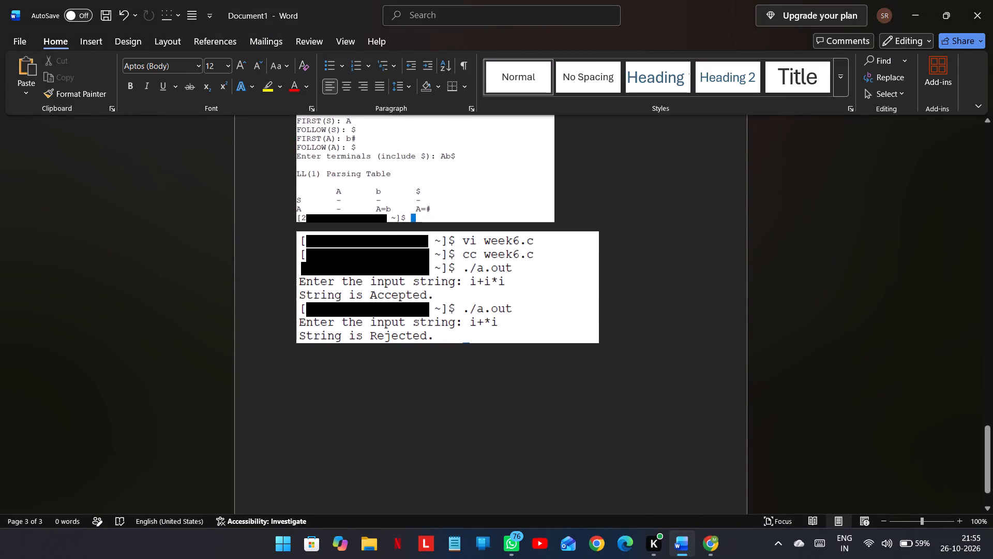
pyautogui.moveTo(602, 341); pyautogui.dragTo(557, 314)
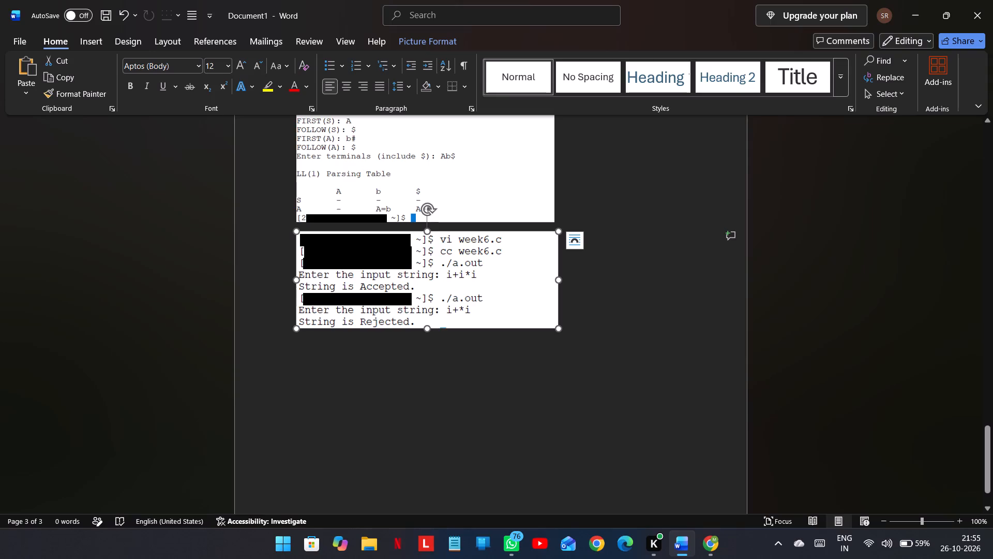
pyautogui.click(571, 310)
pyautogui.press('Return')
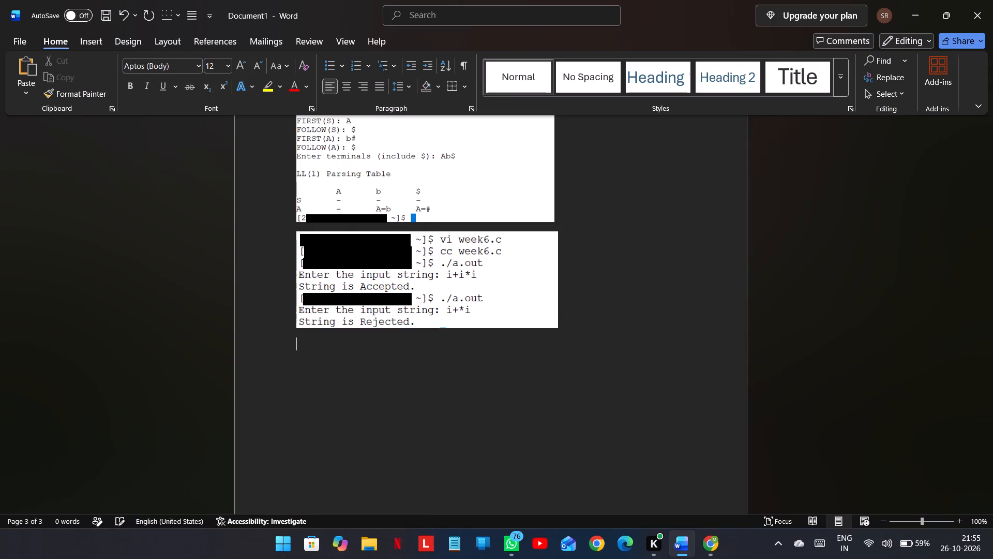
# Download w8.png from the Gmail message and insert it into the Word document beneath the week6.c output picture.
pyautogui.hotkey('alt', 'Tab')
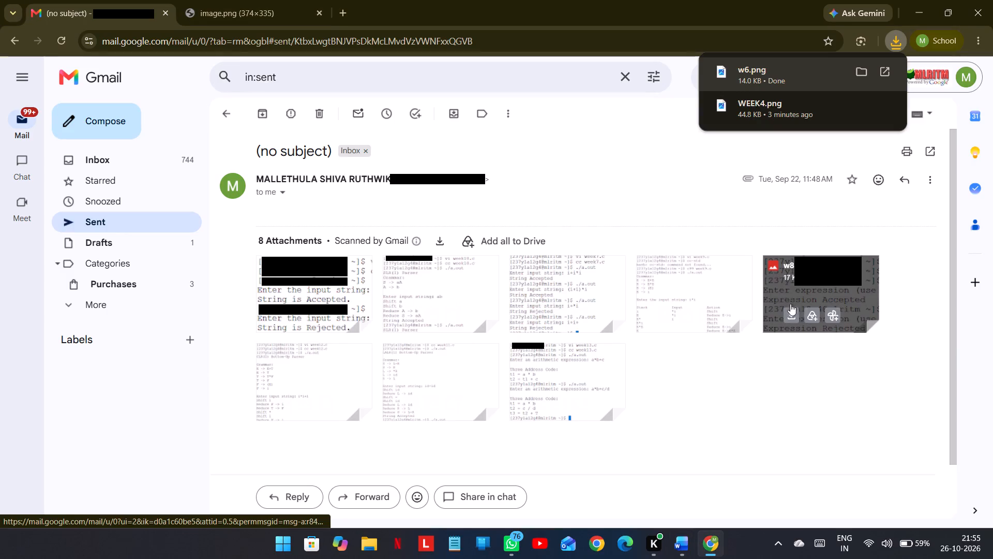
pyautogui.click(793, 310)
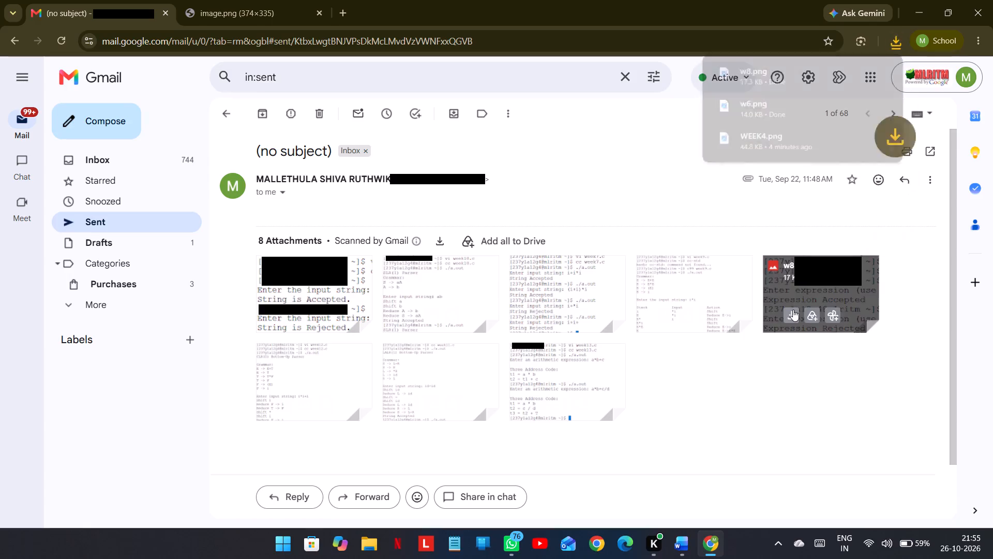
pyautogui.moveTo(772, 86); pyautogui.dragTo(630, 518)
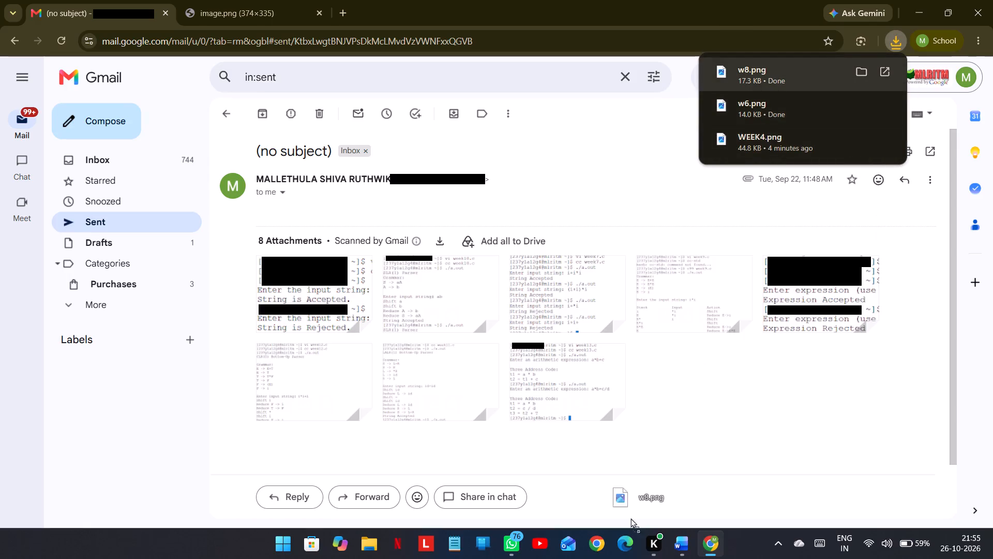
pyautogui.moveTo(630, 518); pyautogui.dragTo(545, 337)
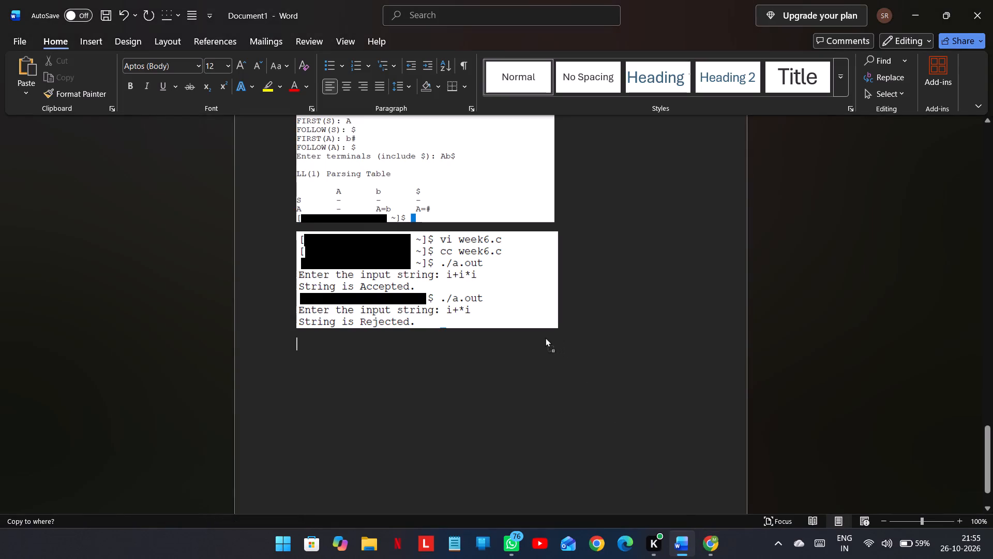
pyautogui.moveTo(545, 337); pyautogui.dragTo(536, 335)
# Shrink the week8.c output picture proportionally to about 85% of the text width and place the cursor on the line beneath it.
pyautogui.click(624, 379)
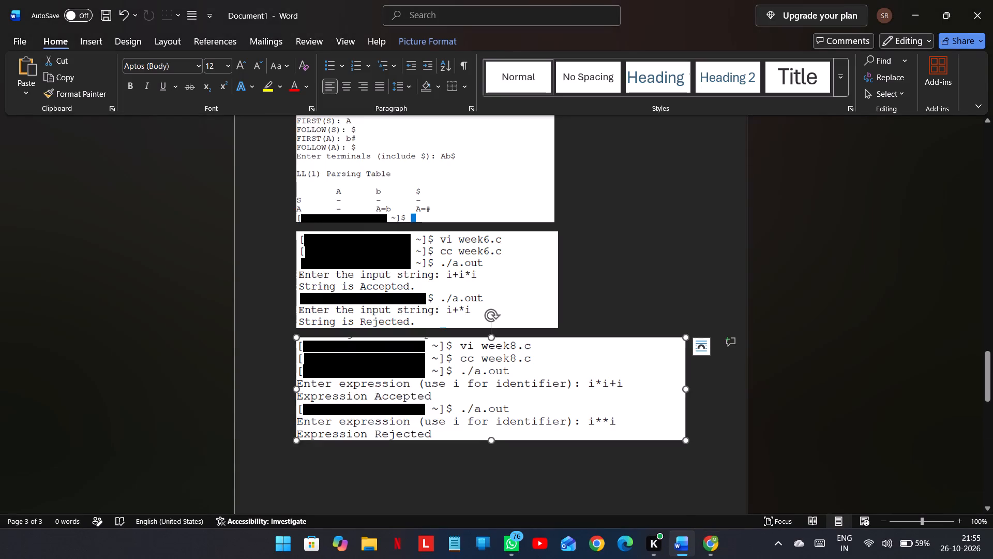
pyautogui.moveTo(686, 440); pyautogui.dragTo(644, 409)
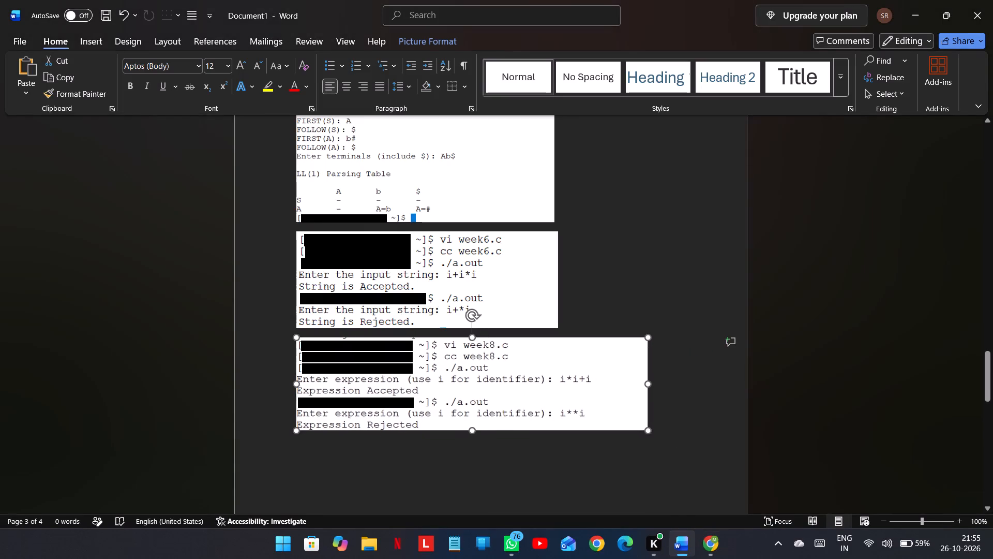
pyautogui.moveTo(644, 409); pyautogui.dragTo(628, 399)
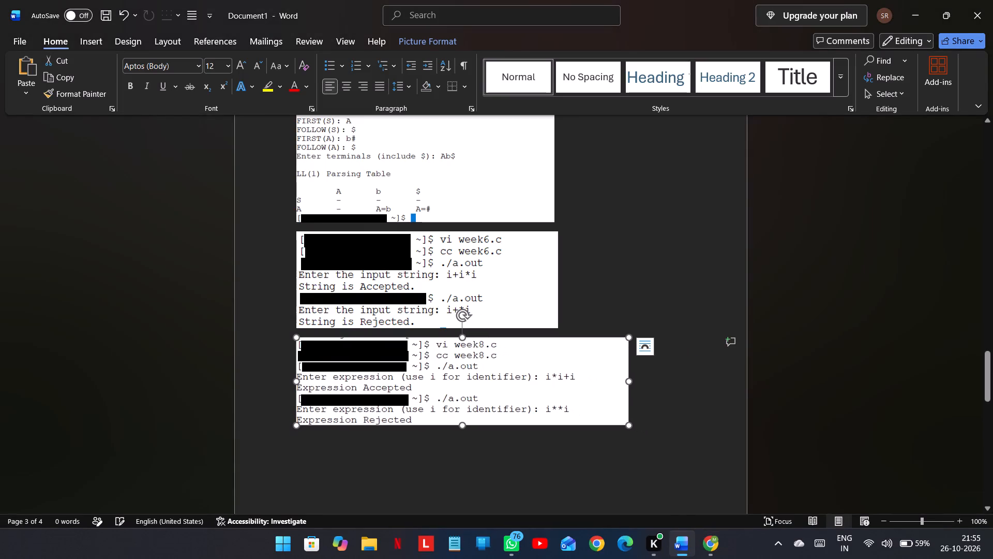
pyautogui.scroll(-2, 666, 412)
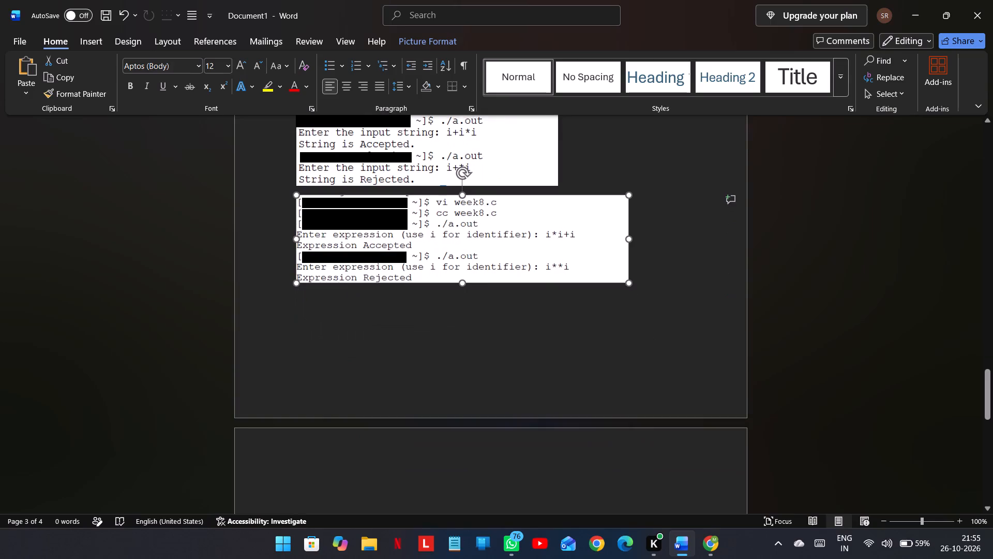
pyautogui.click(671, 273)
pyautogui.press('Down')
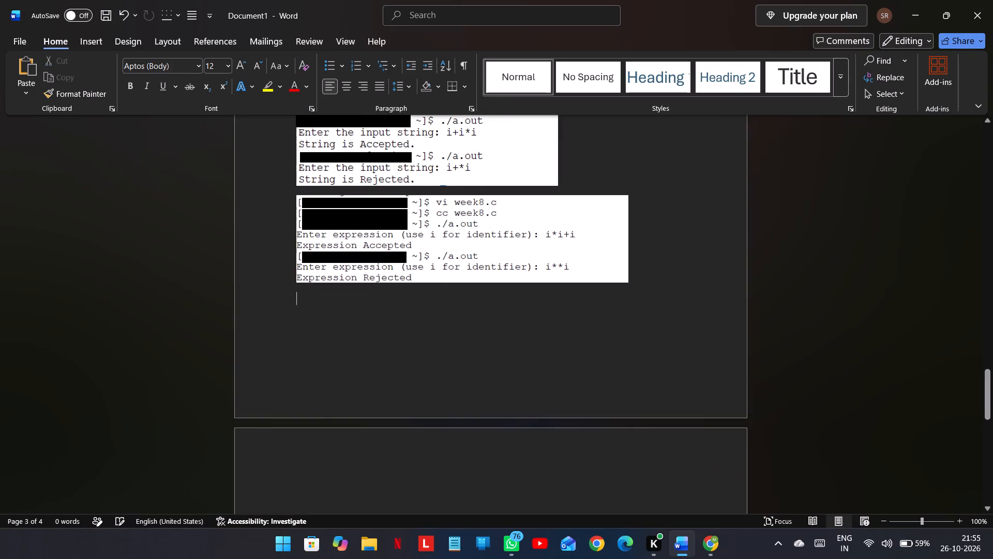
# Download w7.png from the Gmail message and insert it into the Word document after the week8.c output picture.
pyautogui.scroll(2, 671, 273)
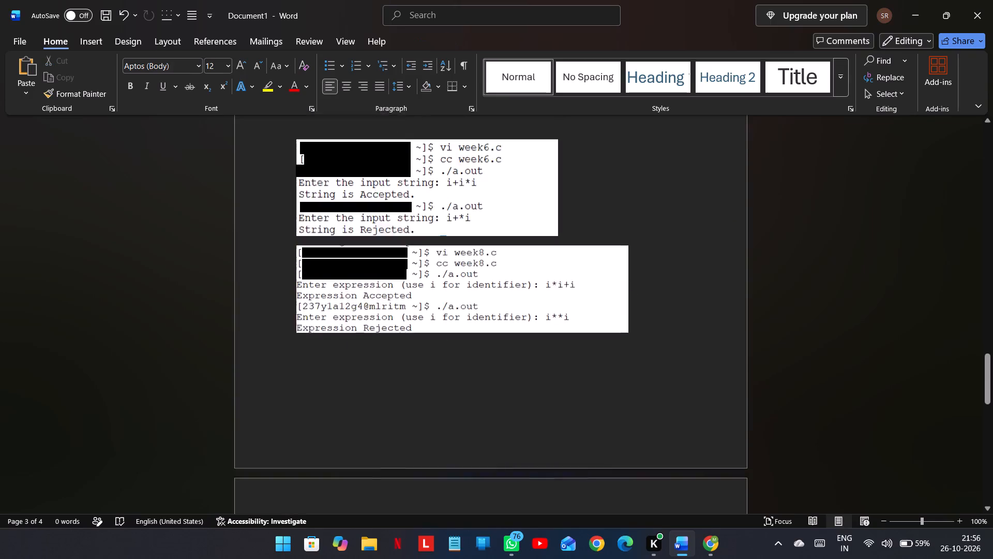
pyautogui.scroll(2, 671, 273)
pyautogui.scroll(-1, 671, 273)
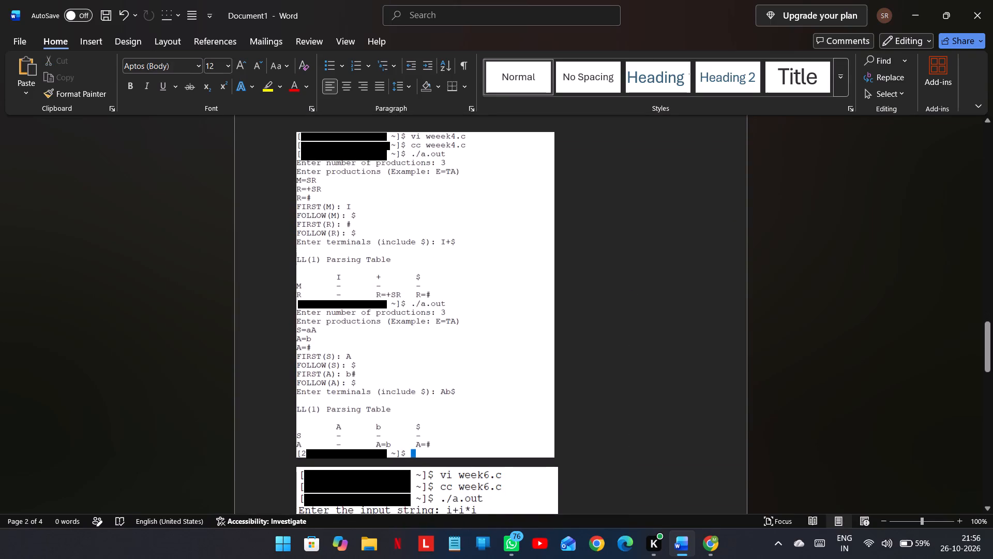
pyautogui.hotkey('alt', 'Tab')
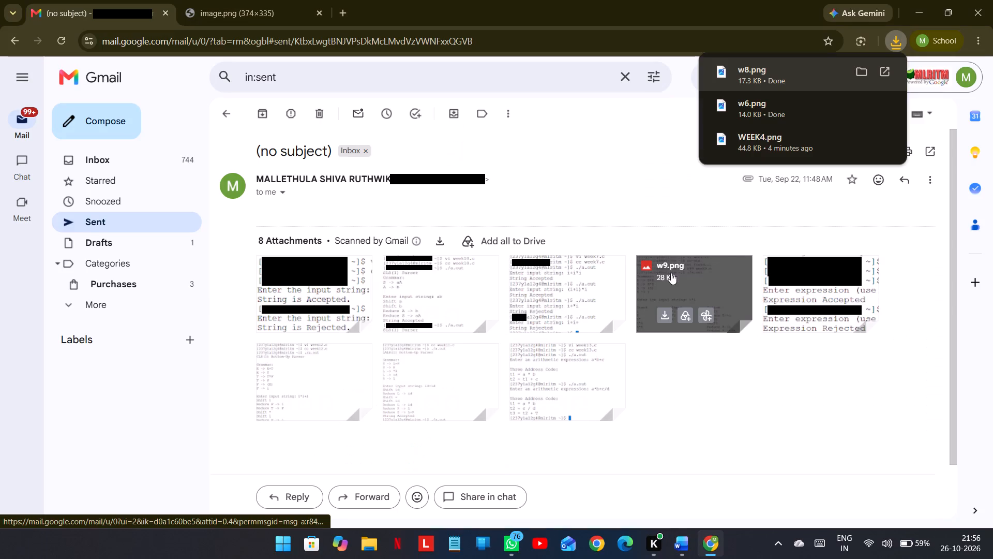
pyautogui.scroll(-1, 671, 273)
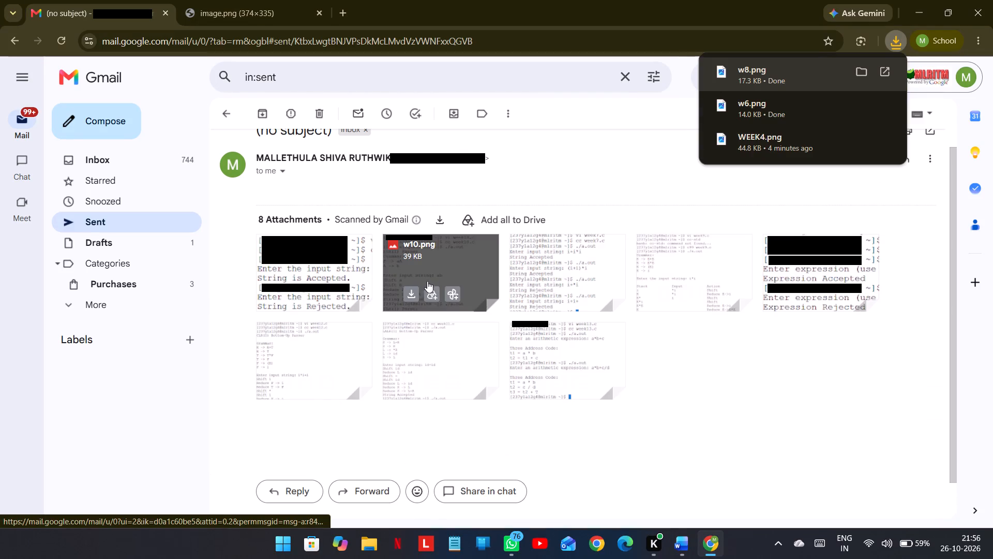
pyautogui.click(539, 286)
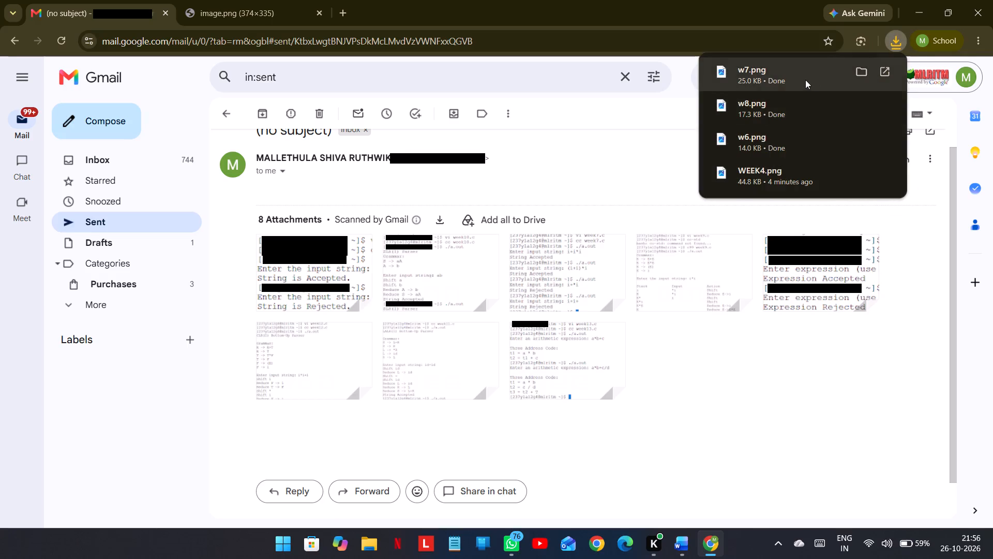
pyautogui.moveTo(805, 80); pyautogui.dragTo(679, 558)
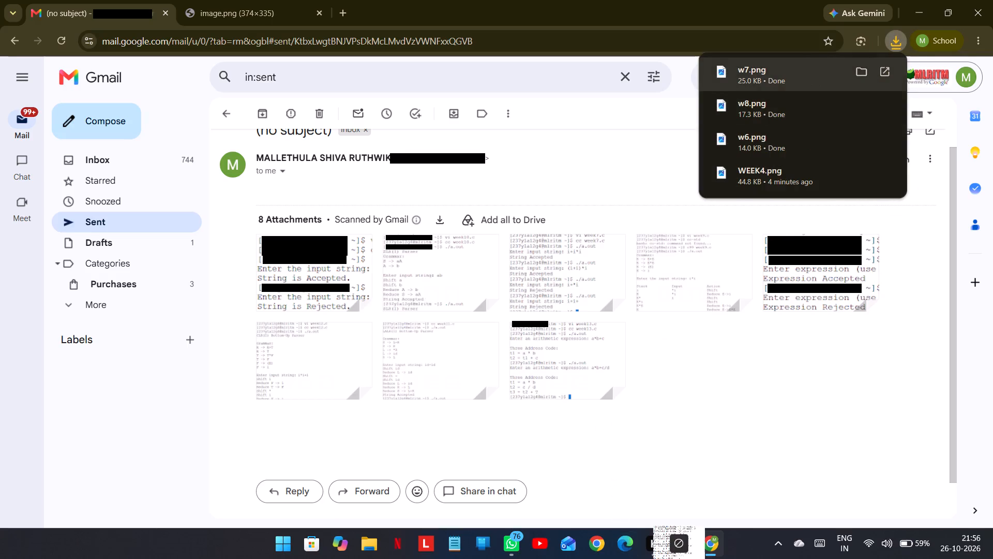
pyautogui.moveTo(679, 558); pyautogui.dragTo(676, 528)
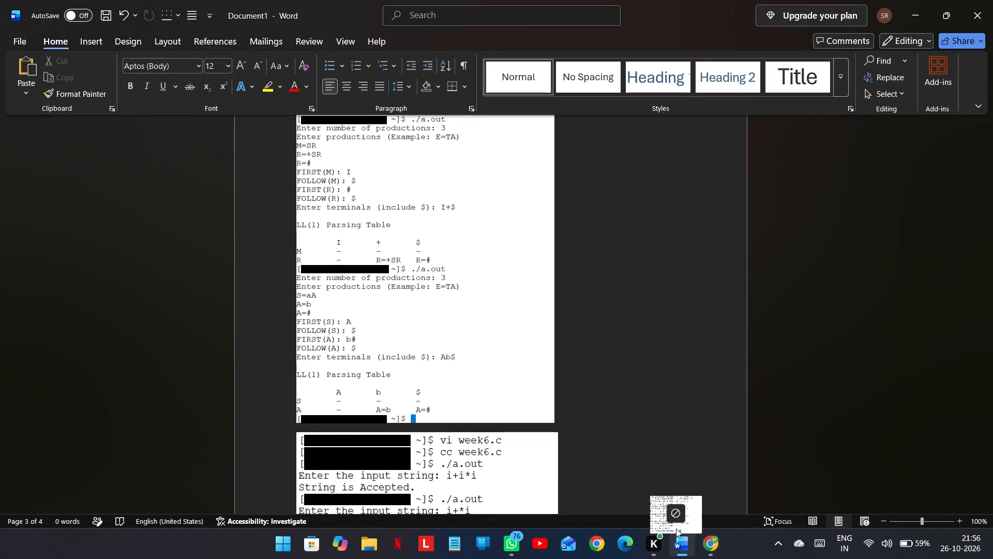
pyautogui.moveTo(676, 528); pyautogui.dragTo(586, 495)
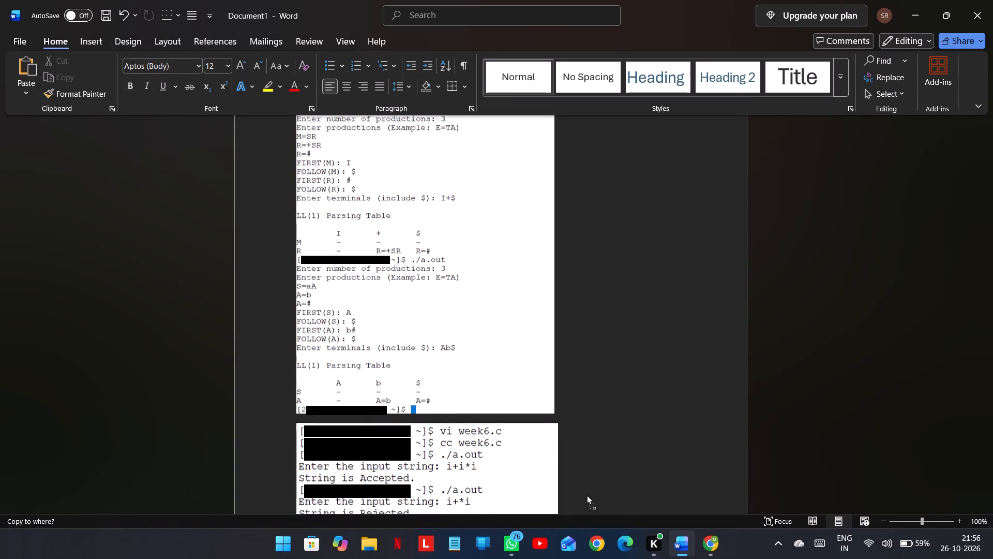
pyautogui.moveTo(586, 495); pyautogui.dragTo(645, 504)
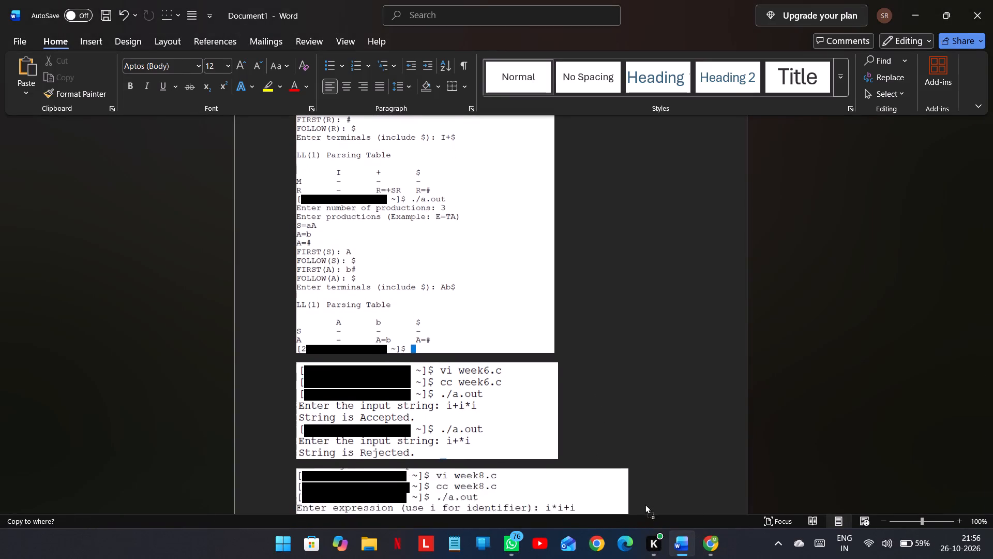
pyautogui.moveTo(645, 504); pyautogui.dragTo(576, 492)
pyautogui.scroll(-4, 576, 492)
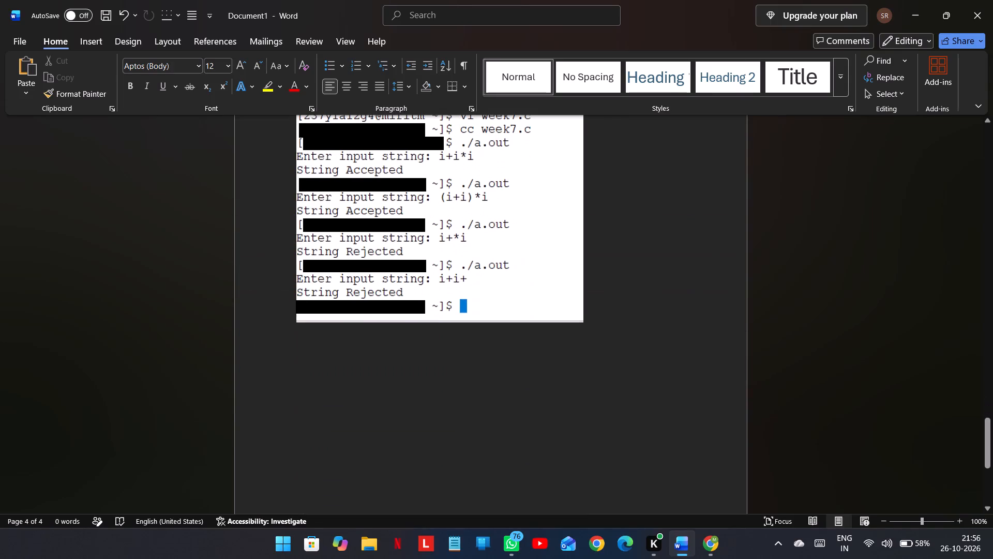
# Shrink the week7.c output picture on page four proportionally from its bottom outer corner to about 55% of the page's text width.
pyautogui.click(549, 308)
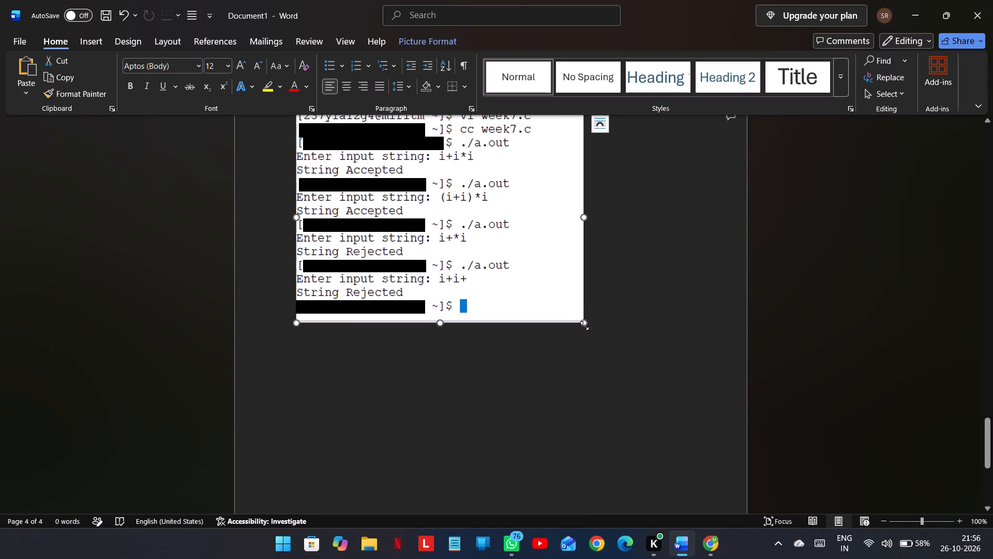
pyautogui.moveTo(586, 325); pyautogui.dragTo(516, 162)
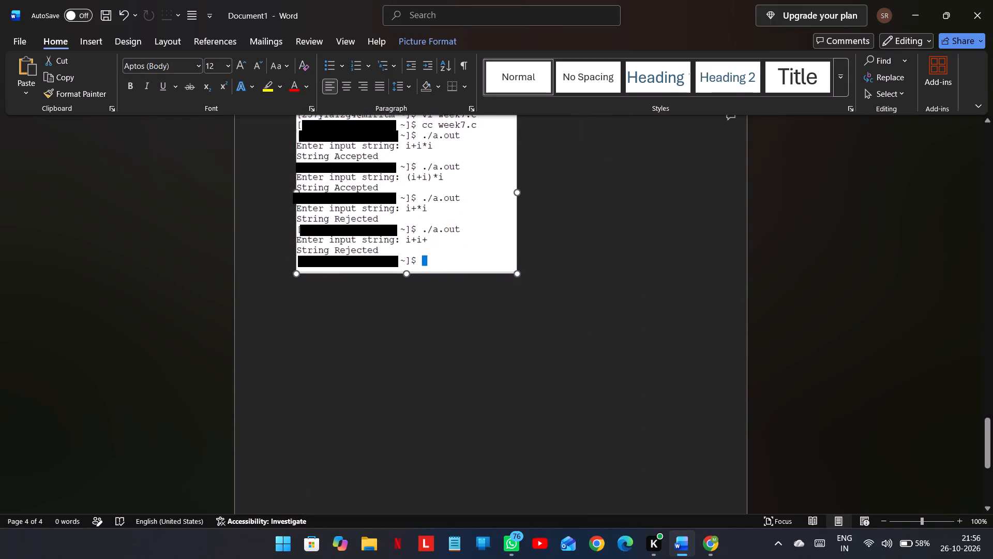
pyautogui.moveTo(516, 162); pyautogui.dragTo(513, 157)
pyautogui.scroll(1, 513, 157)
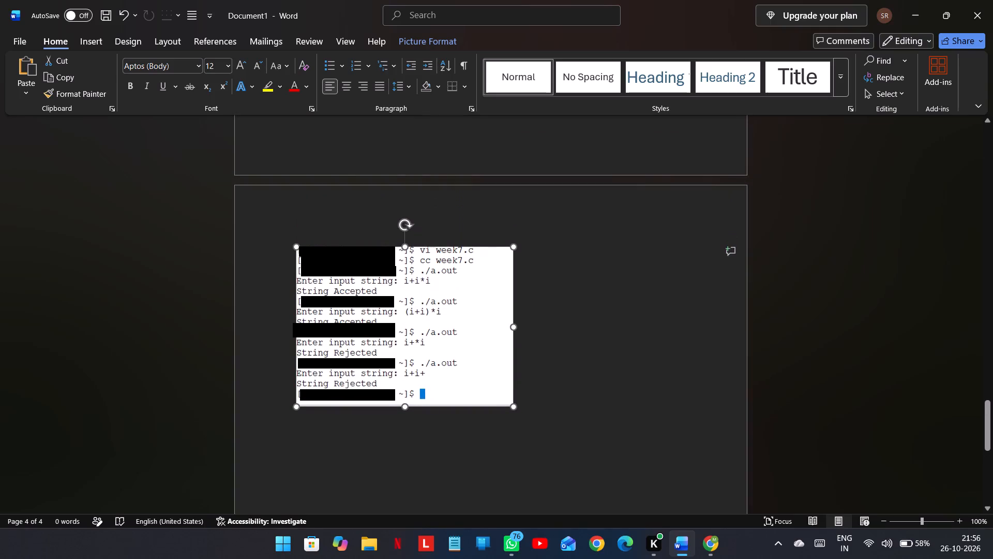
pyautogui.click(511, 327)
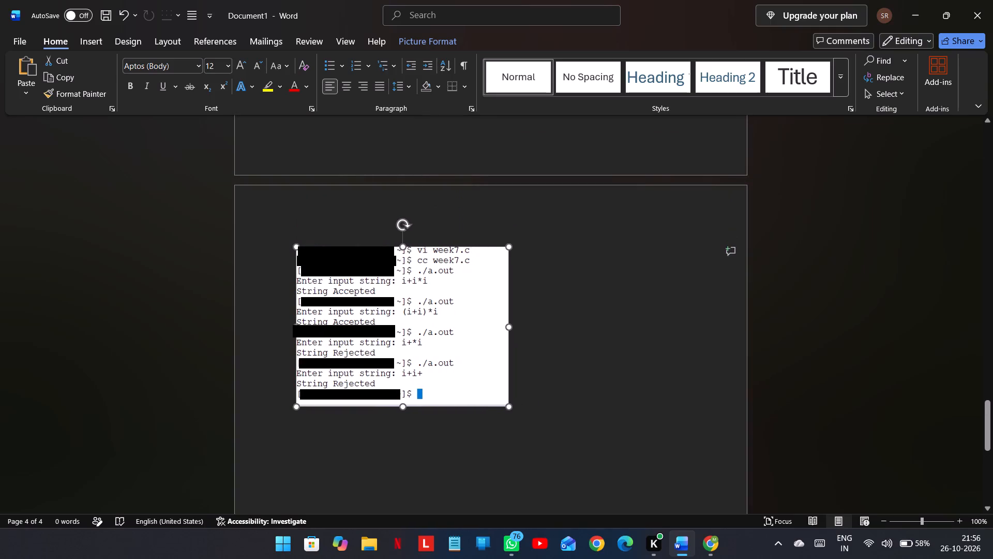
# Download the w10.png attachment from the sent Gmail message and insert it into the Word document below the week7.c output picture.
pyautogui.click(543, 341)
pyautogui.scroll(-1, 543, 341)
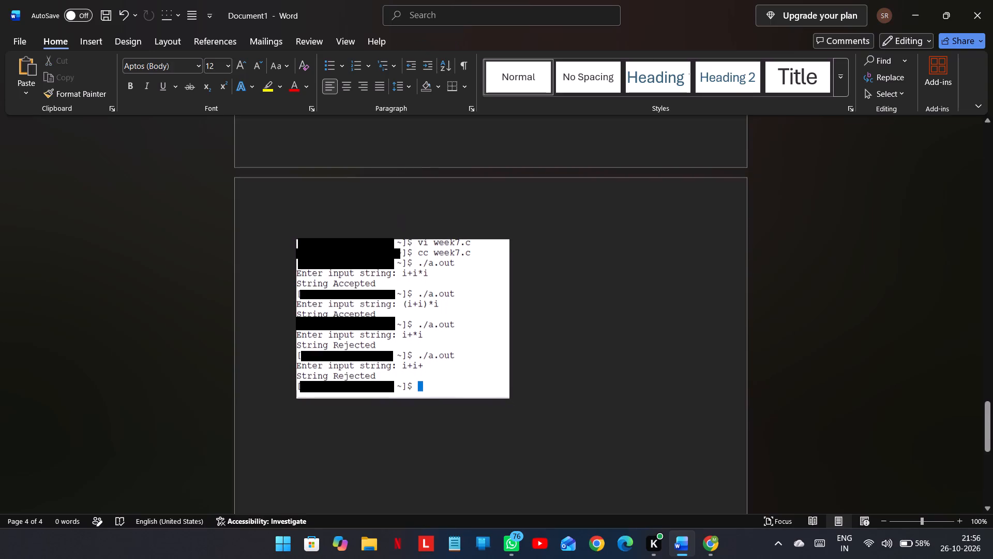
pyautogui.click(544, 272)
pyautogui.scroll(-2, 544, 272)
pyautogui.click(536, 171)
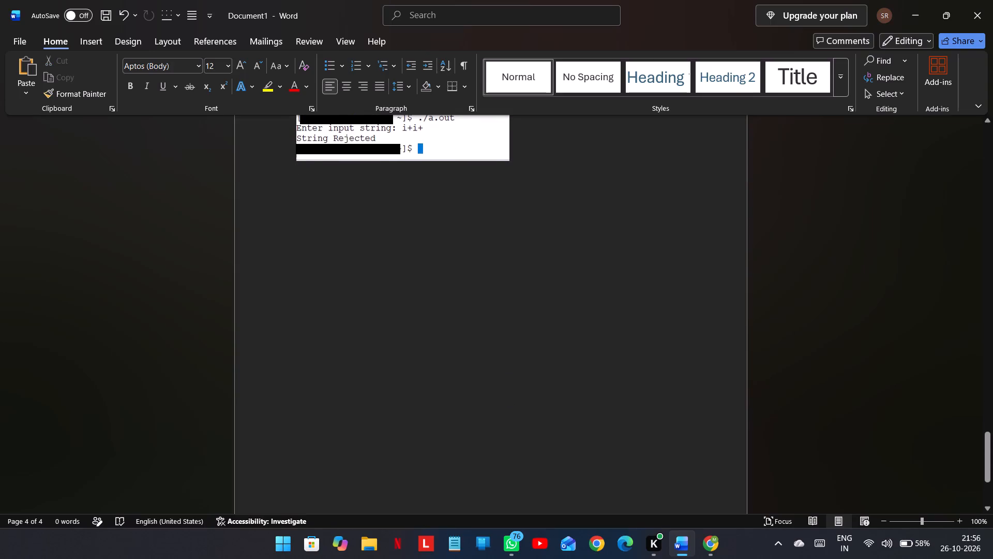
pyautogui.click(723, 537)
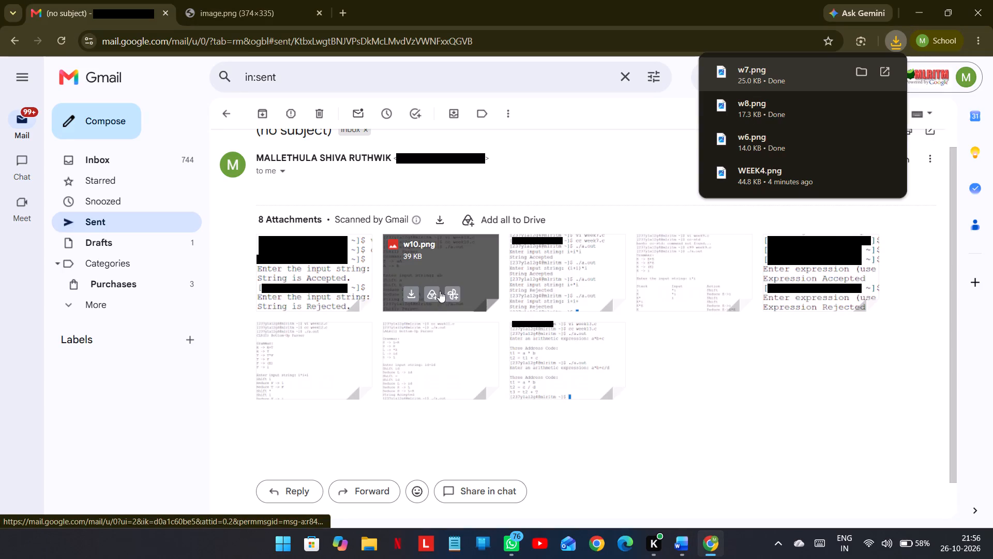
pyautogui.click(411, 292)
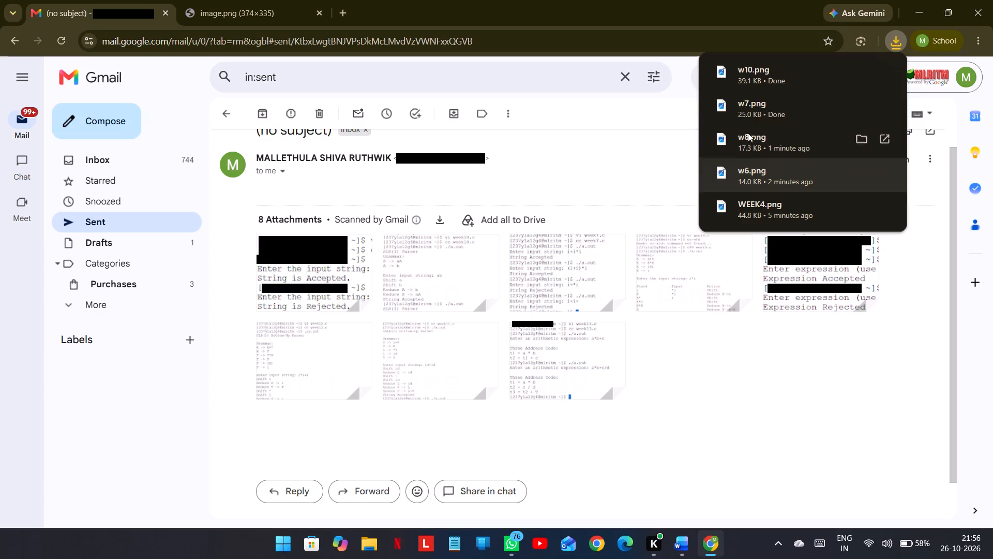
pyautogui.moveTo(749, 84); pyautogui.dragTo(689, 558)
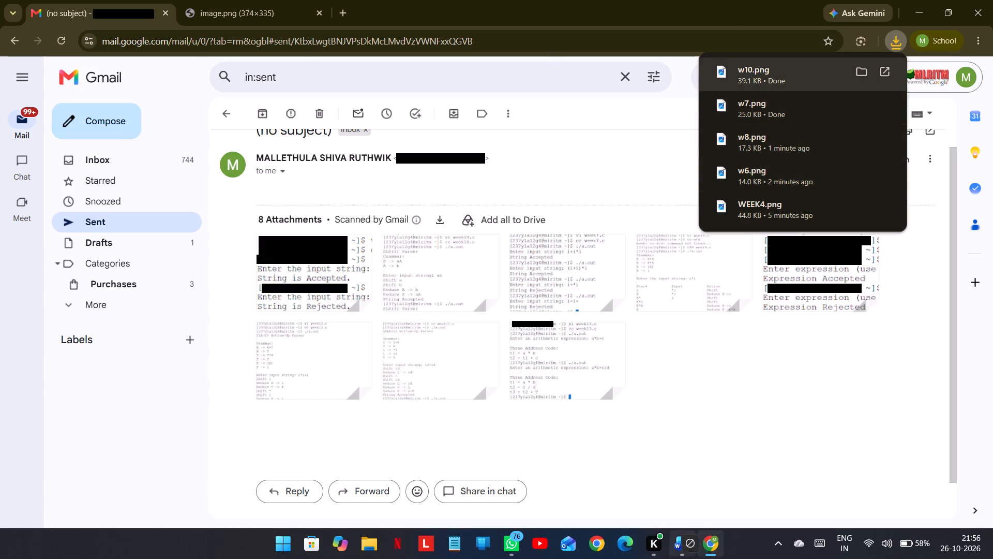
pyautogui.moveTo(689, 558); pyautogui.dragTo(551, 184)
# Shrink the week10.c output picture proportionally from its bottom outer corner to about 71% of the page's text width.
pyautogui.scroll(-1, 551, 184)
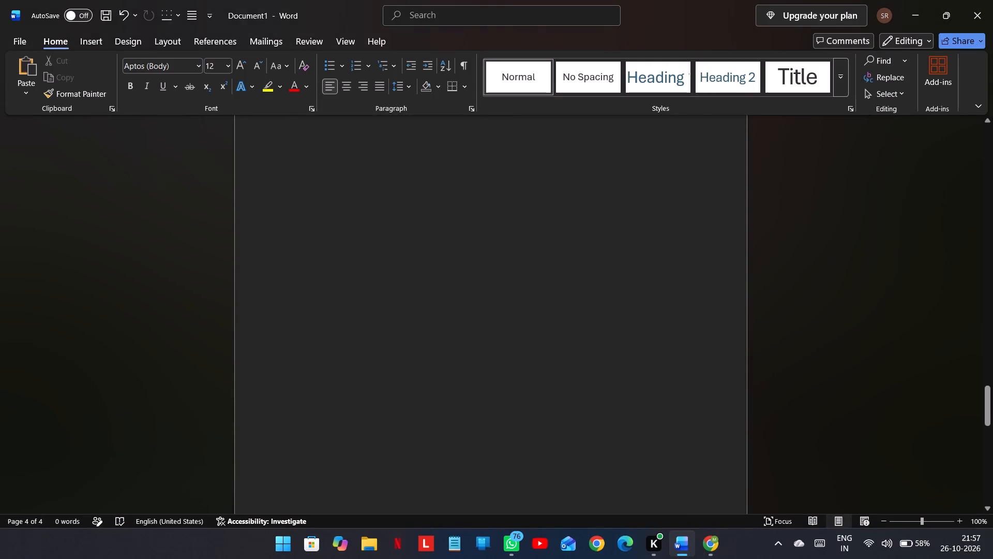
pyautogui.scroll(-3, 551, 184)
pyautogui.click(551, 184)
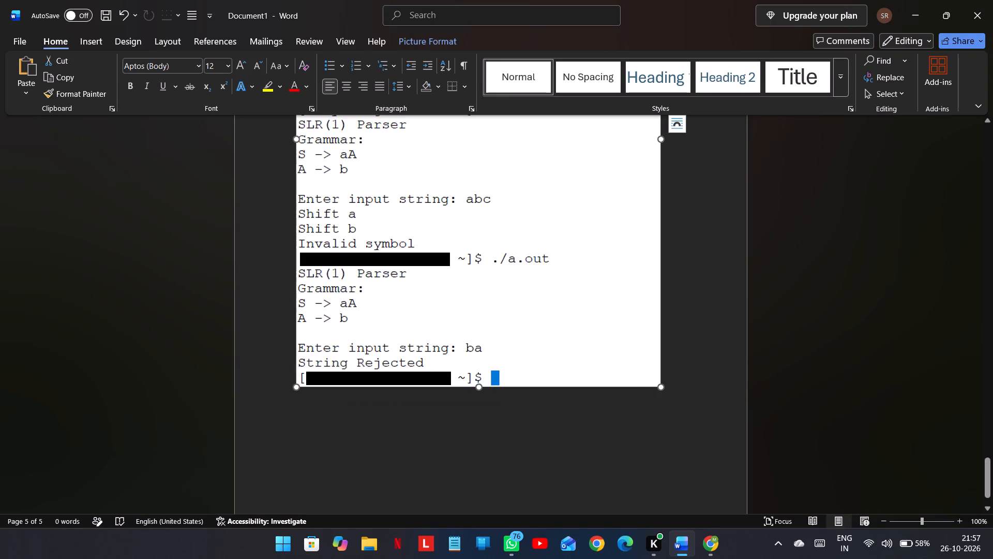
pyautogui.moveTo(660, 389); pyautogui.dragTo(582, 289)
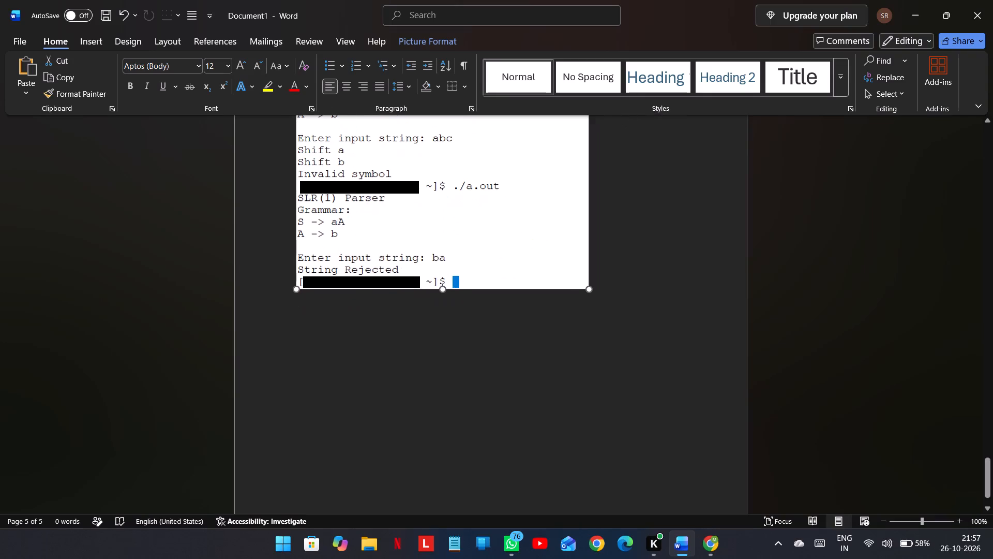
pyautogui.moveTo(582, 289); pyautogui.dragTo(566, 266)
# Check the week10.c output picture's placement on page four and enlarge it proportionally to about 74% of the text width.
pyautogui.scroll(2, 566, 266)
pyautogui.scroll(-2, 566, 266)
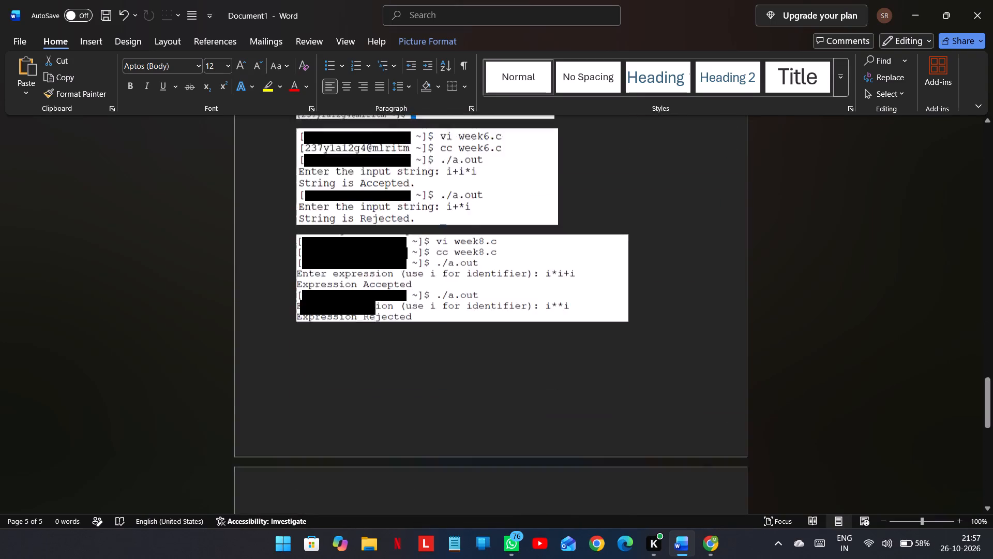
pyautogui.scroll(-4, 566, 266)
pyautogui.press('Down')
pyautogui.press('Down')
pyautogui.press('Down')
pyautogui.press('Down')
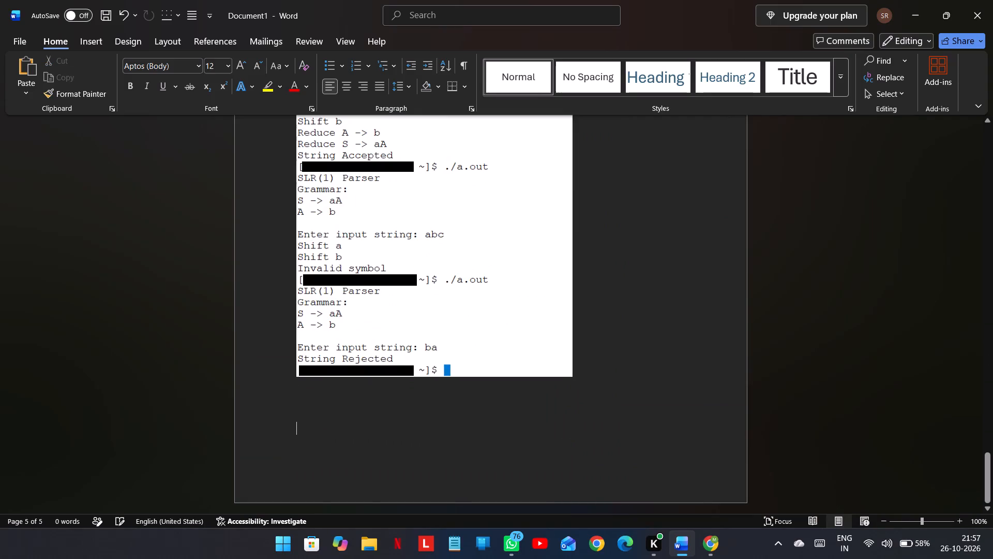
pyautogui.press('Up')
pyautogui.press('Up')
pyautogui.click(434, 309)
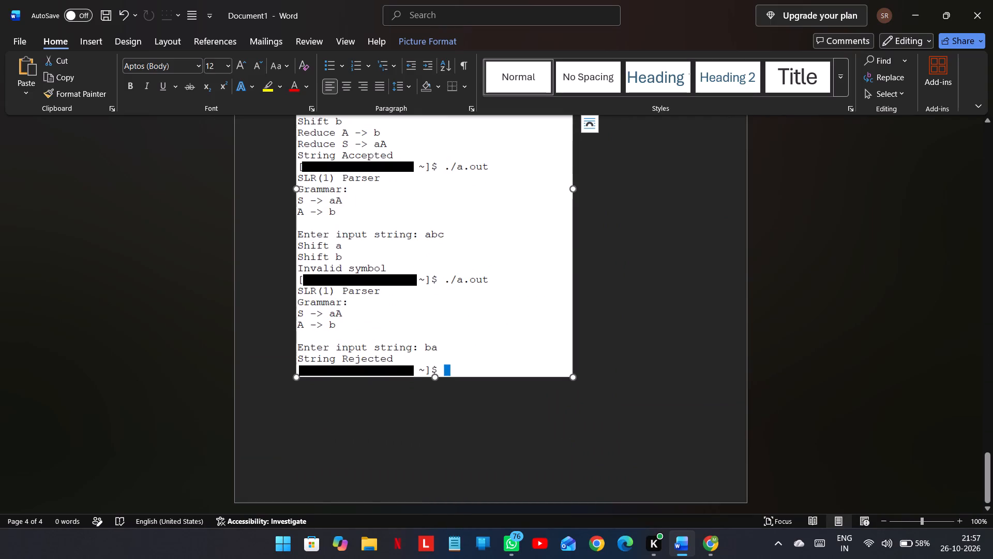
pyautogui.moveTo(575, 375); pyautogui.dragTo(578, 388)
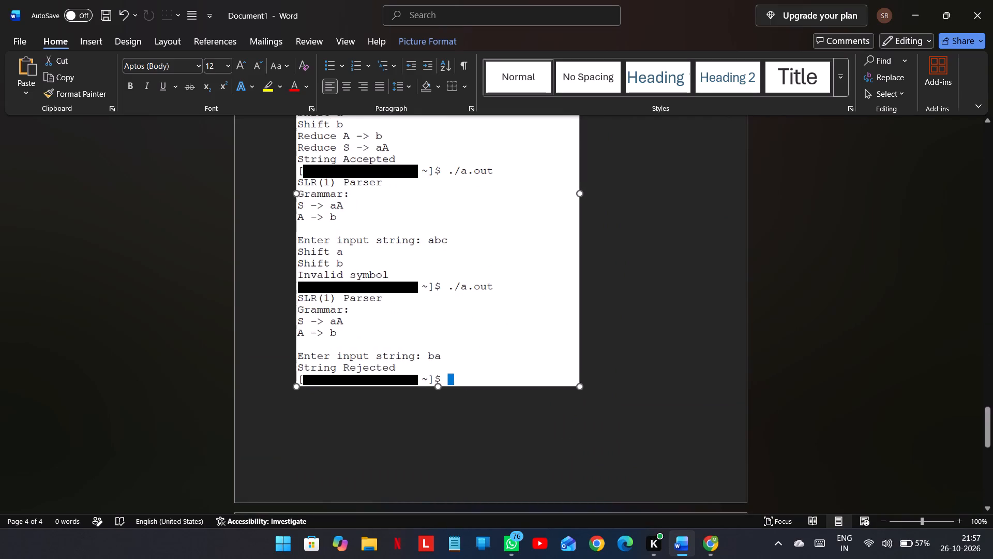
pyautogui.moveTo(578, 388); pyautogui.dragTo(578, 394)
pyautogui.scroll(1, 578, 394)
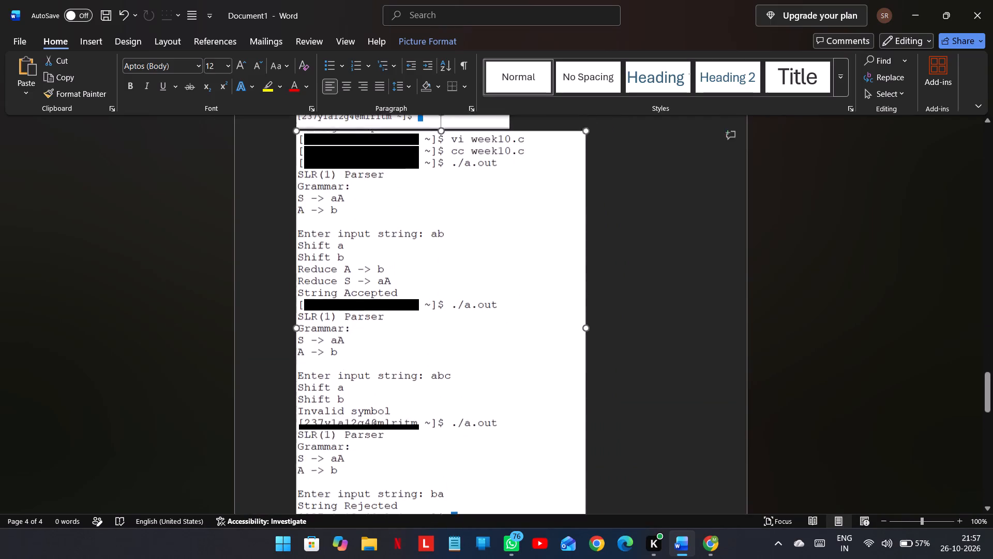
pyautogui.scroll(1, 578, 394)
pyautogui.scroll(-4, 578, 394)
# Download the w9.png attachment from the sent Gmail message and insert it at the top of page five in the Word document.
pyautogui.click(578, 394)
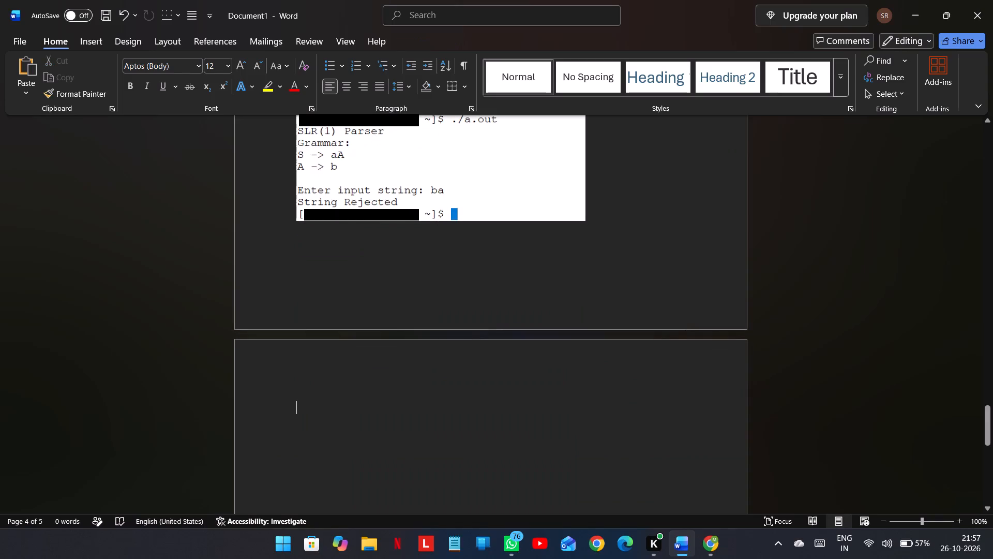
pyautogui.click(713, 542)
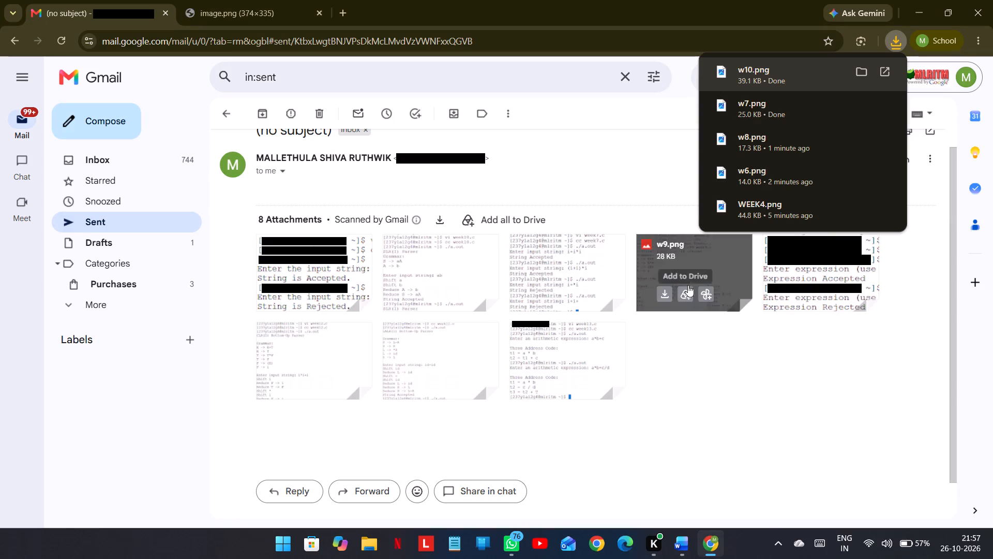
pyautogui.click(663, 293)
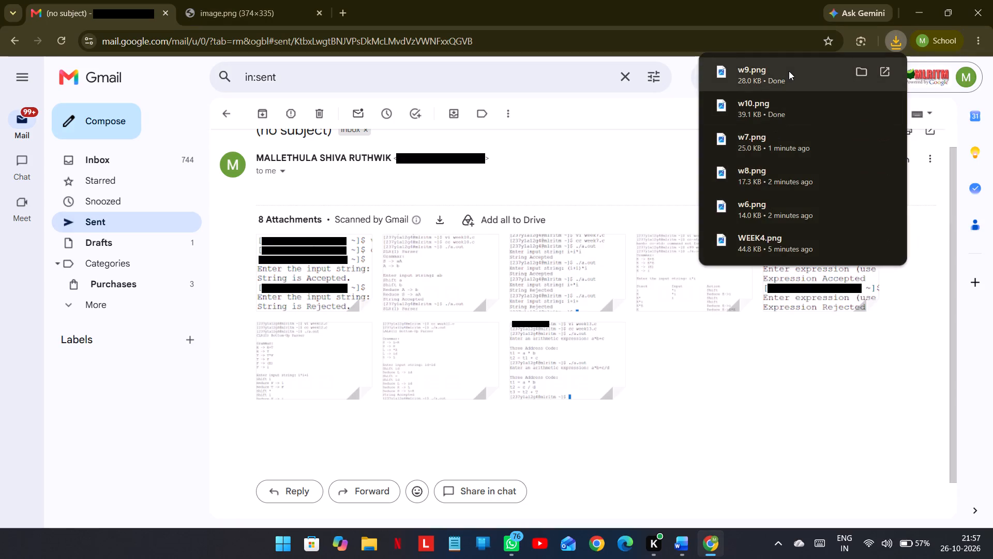
pyautogui.moveTo(789, 71); pyautogui.dragTo(690, 521)
pyautogui.moveTo(690, 521); pyautogui.dragTo(611, 418)
pyautogui.click(611, 418)
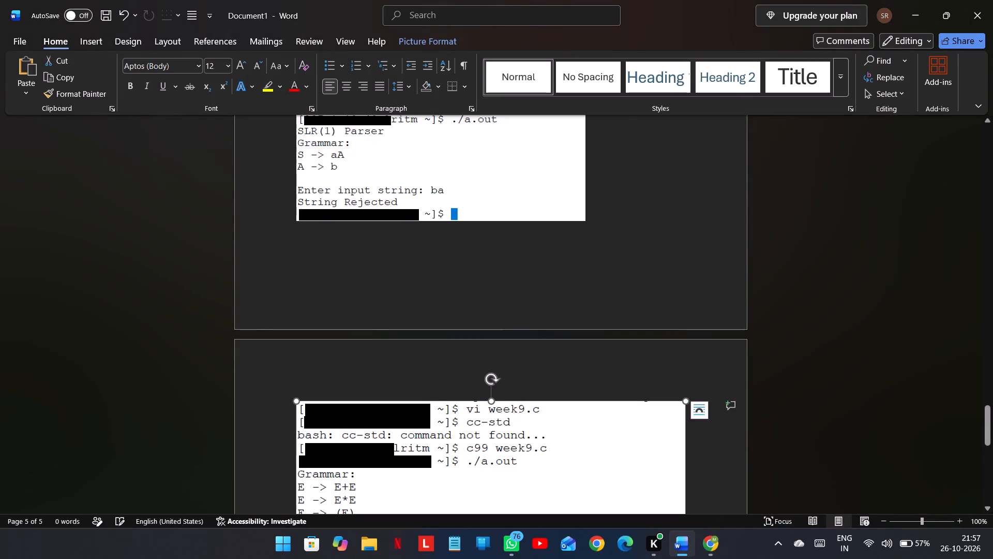
# Shrink the week9.c output picture on page five proportionally from its bottom outer corner to about 74% of the text width.
pyautogui.scroll(-3, 611, 418)
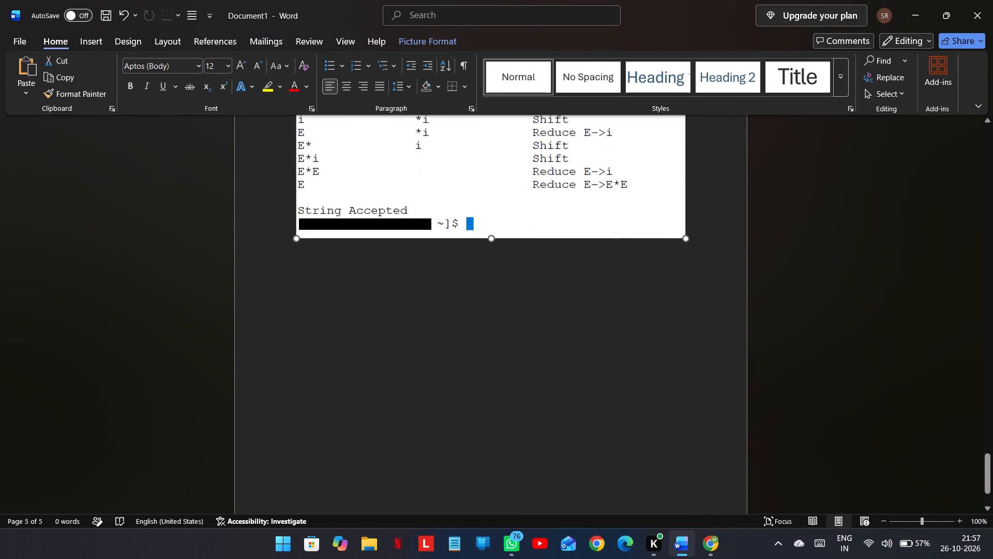
pyautogui.moveTo(685, 238); pyautogui.dragTo(682, 227)
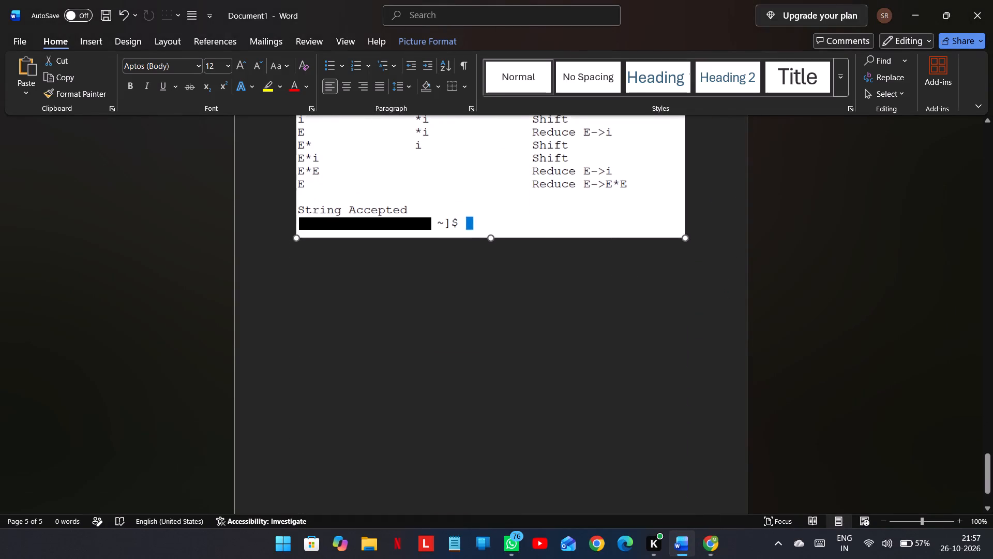
pyautogui.moveTo(682, 227); pyautogui.dragTo(631, 126)
pyautogui.scroll(1, 631, 126)
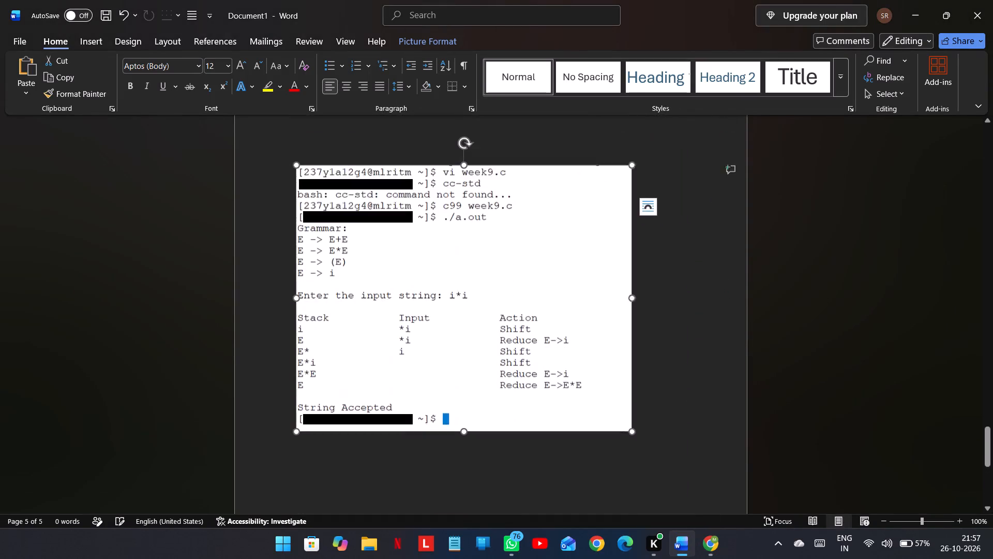
pyautogui.scroll(1, 631, 126)
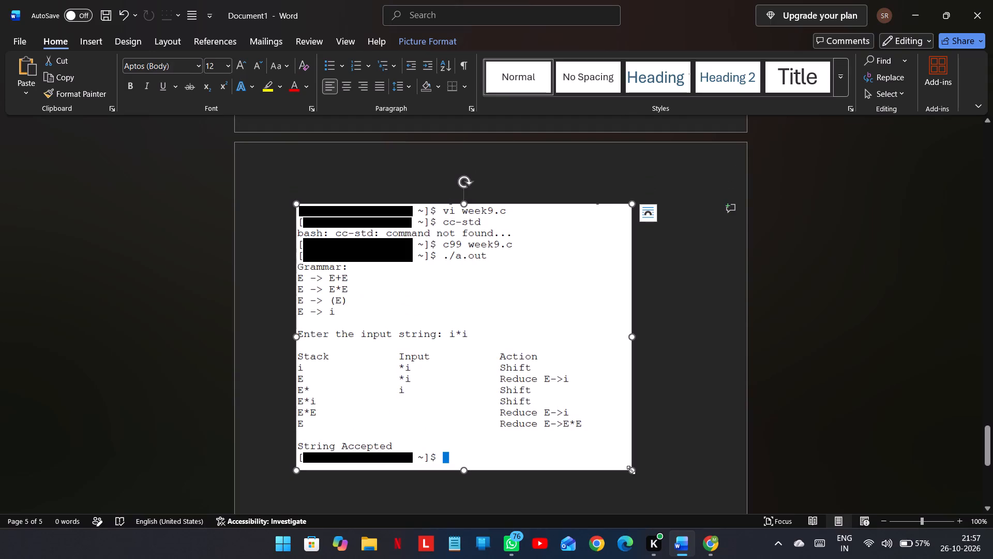
pyautogui.moveTo(634, 475); pyautogui.dragTo(584, 377)
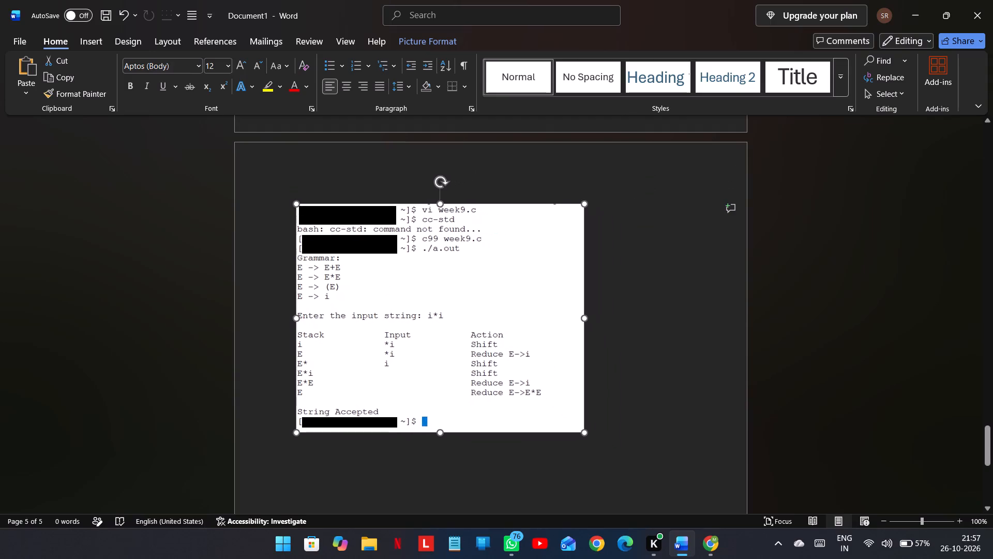
pyautogui.moveTo(584, 377); pyautogui.dragTo(583, 376)
# Download the w12.png attachment from the sent Gmail message and insert it into the Word document below the week9.c output picture.
pyautogui.scroll(-3, 583, 376)
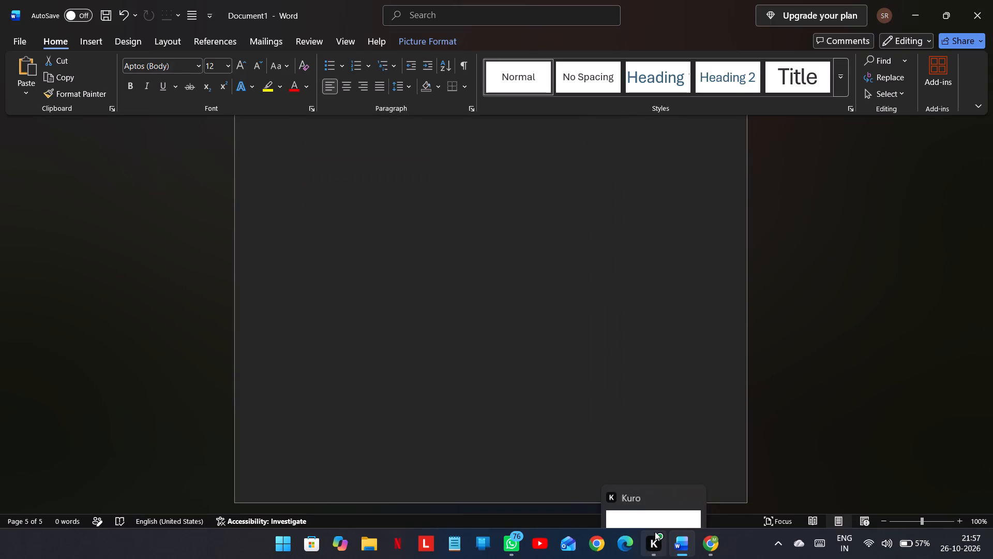
pyautogui.rightClick(647, 275)
pyautogui.scroll(1, 647, 275)
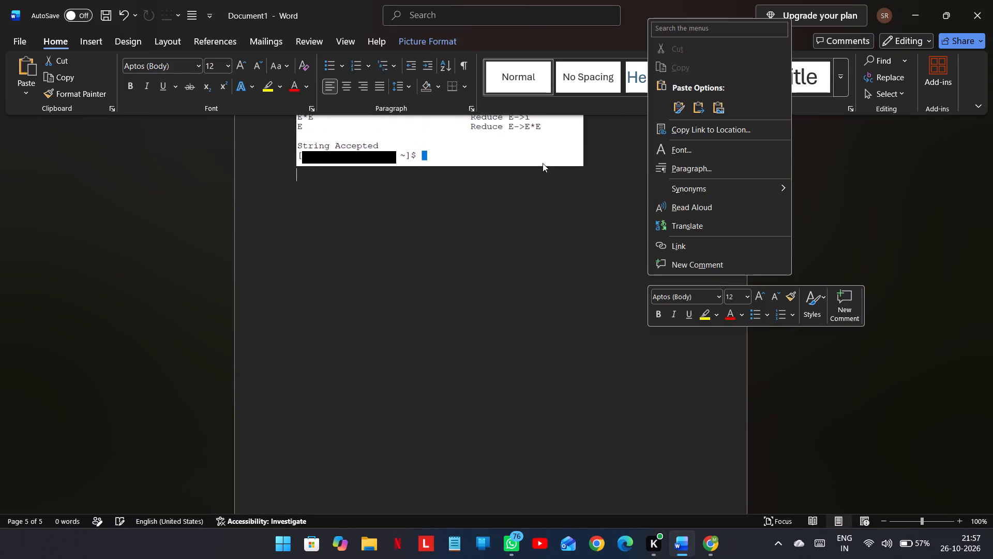
pyautogui.click(676, 494)
pyautogui.click(716, 542)
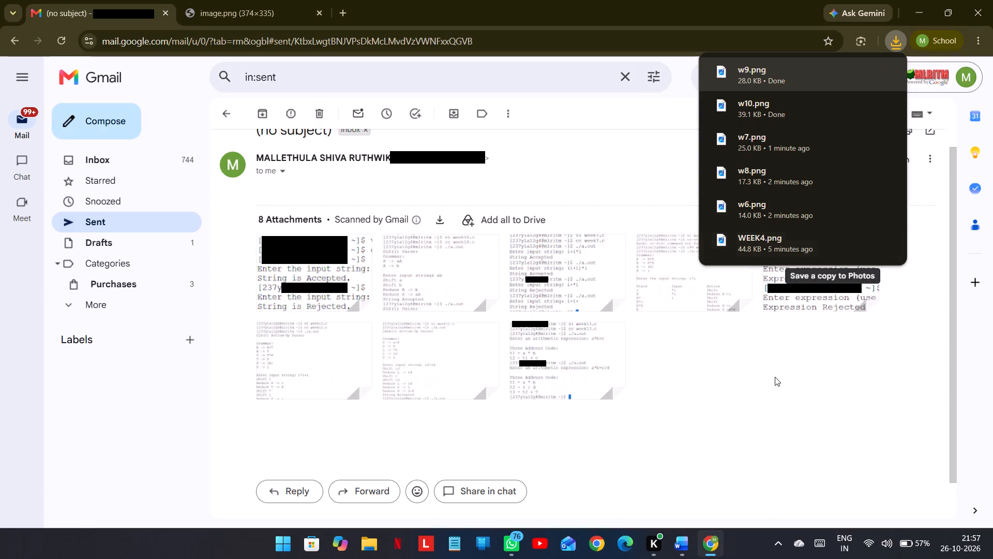
pyautogui.click(775, 377)
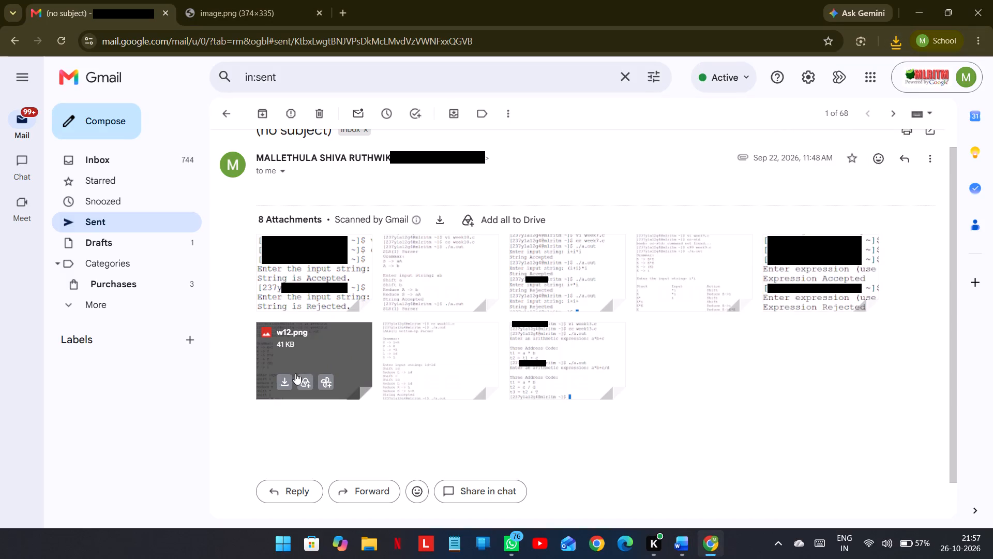
pyautogui.click(287, 379)
pyautogui.moveTo(770, 77); pyautogui.dragTo(673, 414)
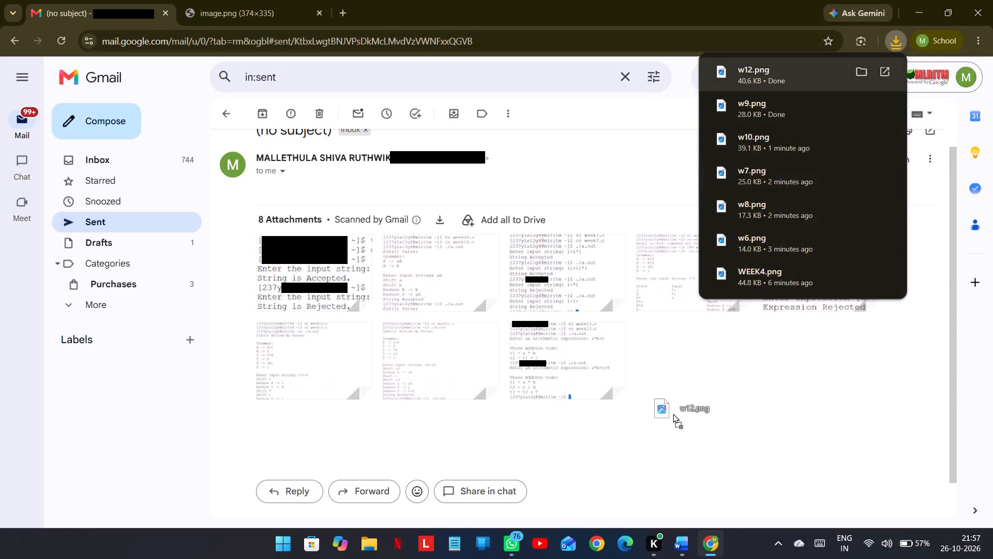
# Insert w12.png from Chrome's recent downloads into the Word document, below the week9.c output picture.
pyautogui.moveTo(673, 414); pyautogui.dragTo(522, 323)
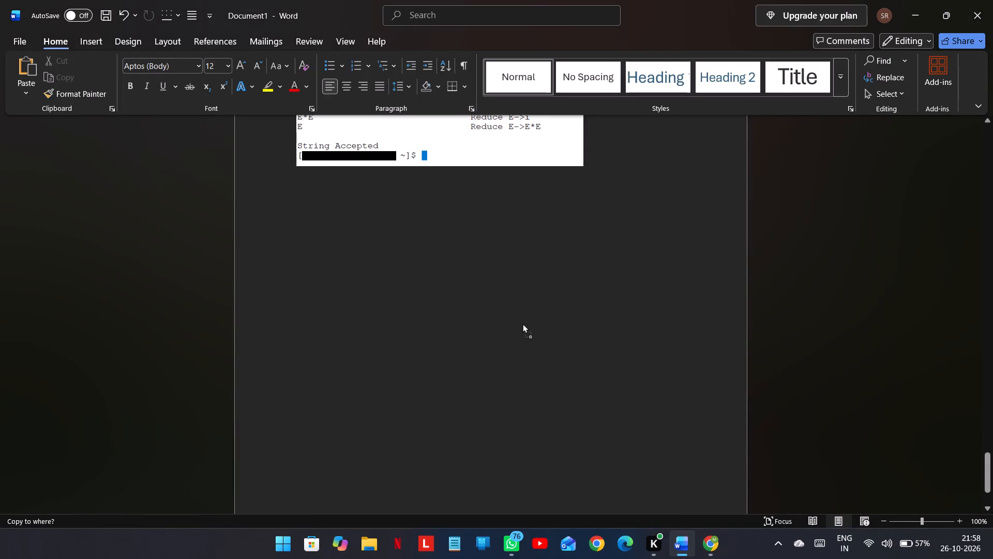
pyautogui.moveTo(522, 323); pyautogui.dragTo(507, 290)
# Shrink the CLR(1) Bottom-Up Parser output picture on page six proportionally from its bottom outer corner, clearly narrower than the text width.
pyautogui.scroll(-3, 507, 290)
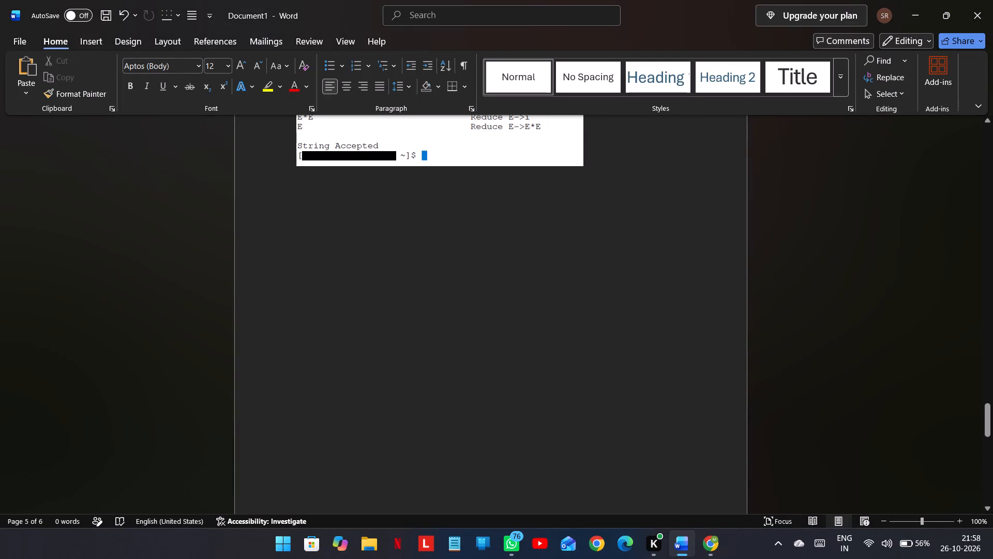
pyautogui.scroll(-2, 507, 290)
pyautogui.click(507, 290)
pyautogui.scroll(-1, 507, 290)
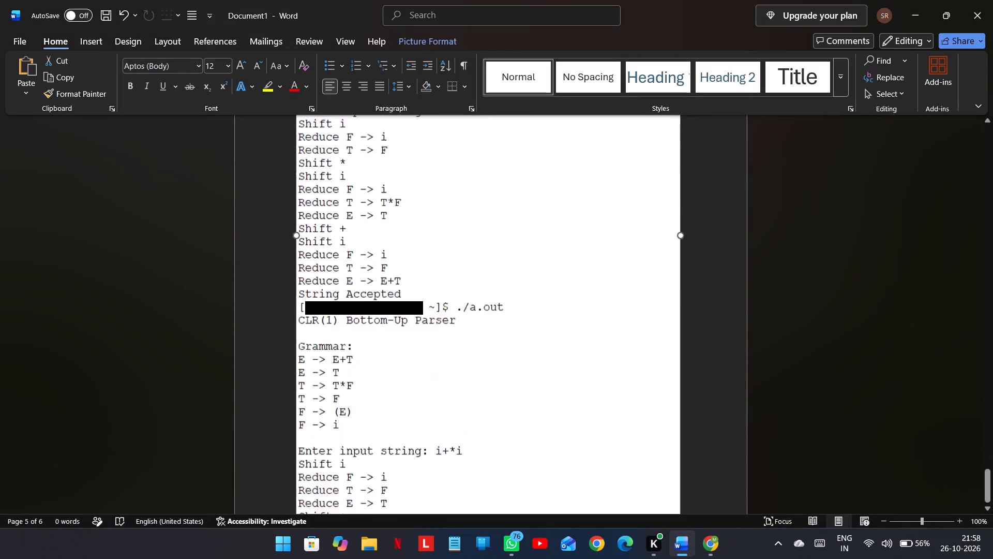
pyautogui.scroll(-1, 507, 290)
pyautogui.moveTo(680, 439); pyautogui.dragTo(604, 215)
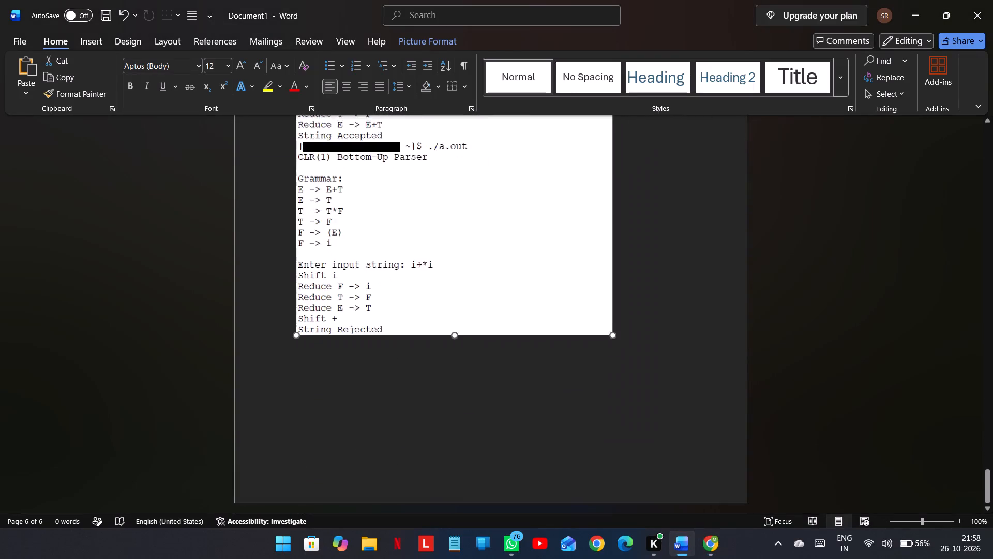
pyautogui.moveTo(604, 215); pyautogui.dragTo(572, 139)
# Shrink the week9.c output picture on page five proportionally from its bottom outer corner to about 57% of the page's text width.
pyautogui.scroll(2, 572, 139)
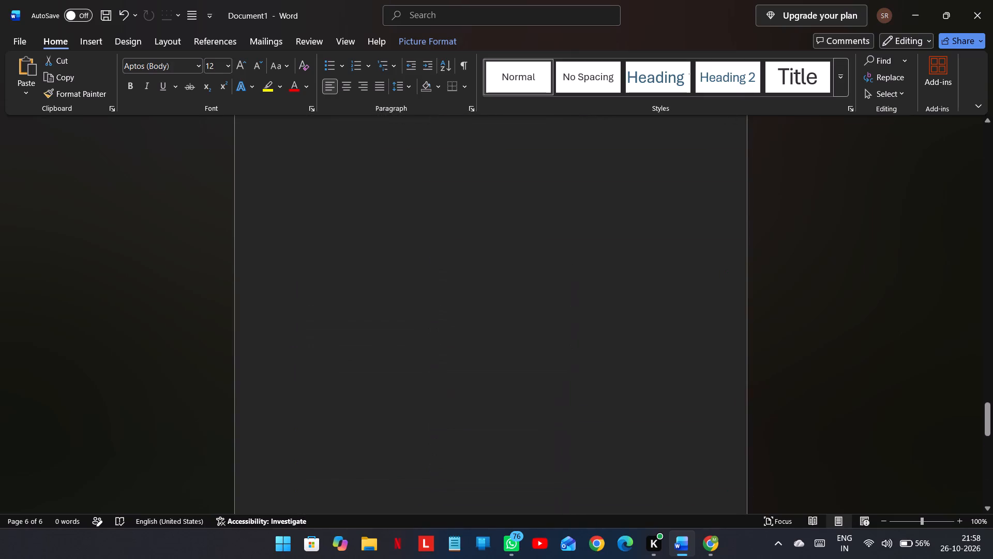
pyautogui.scroll(2, 572, 139)
pyautogui.click(512, 178)
pyautogui.scroll(1, 512, 178)
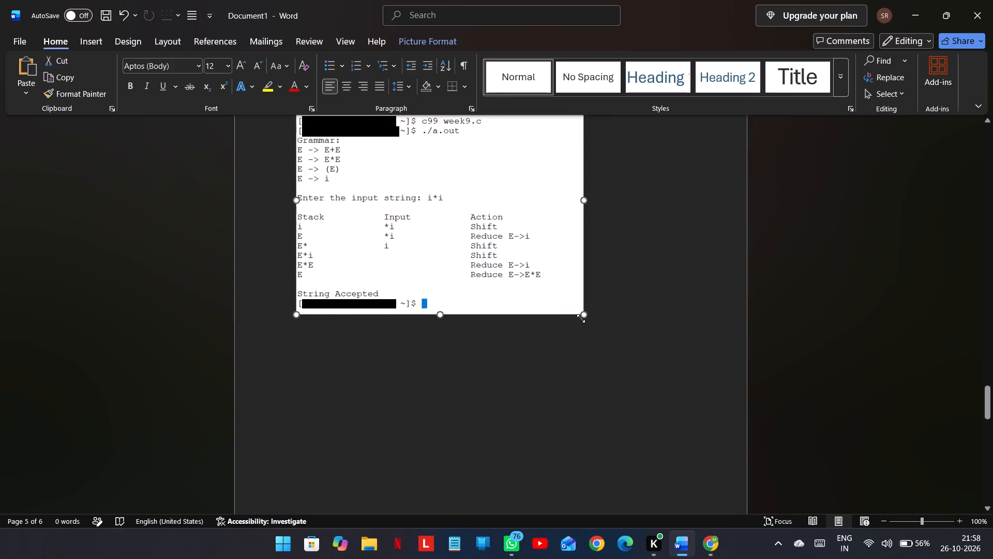
pyautogui.moveTo(581, 318); pyautogui.dragTo(519, 260)
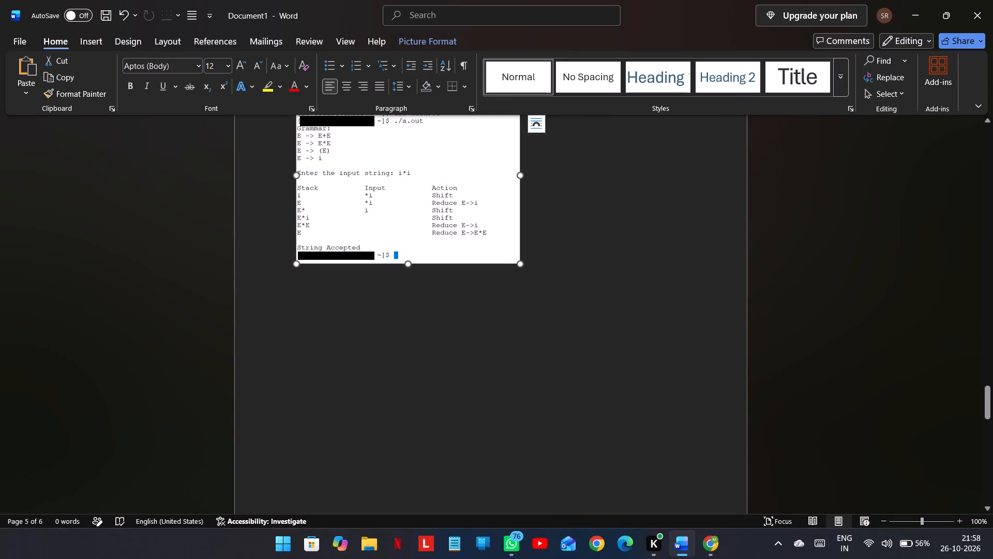
# Stretch the week9.c output picture sideways to about 68% of the text width, and shrink it proportionally from its bottom outer corner.
pyautogui.moveTo(521, 176); pyautogui.dragTo(549, 181)
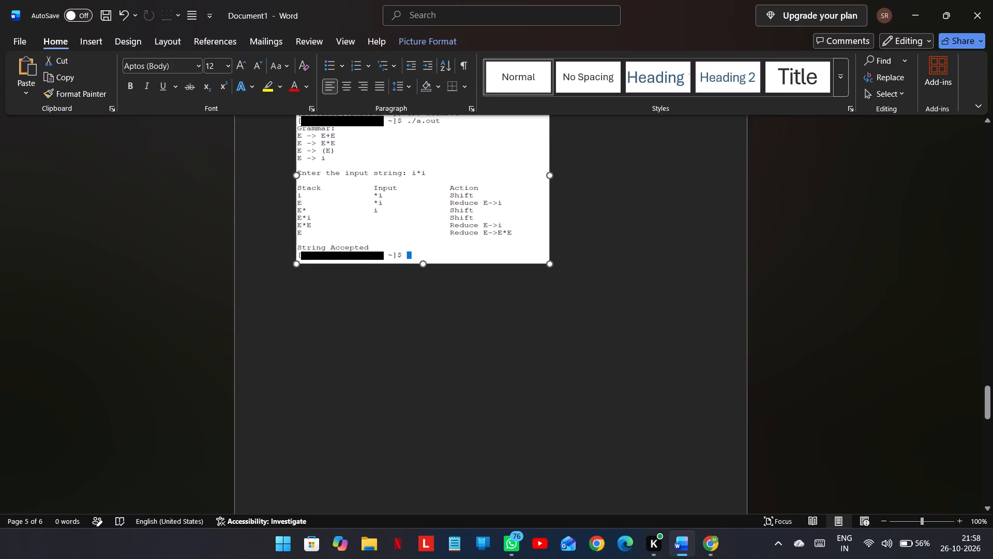
pyautogui.moveTo(549, 181); pyautogui.dragTo(572, 183)
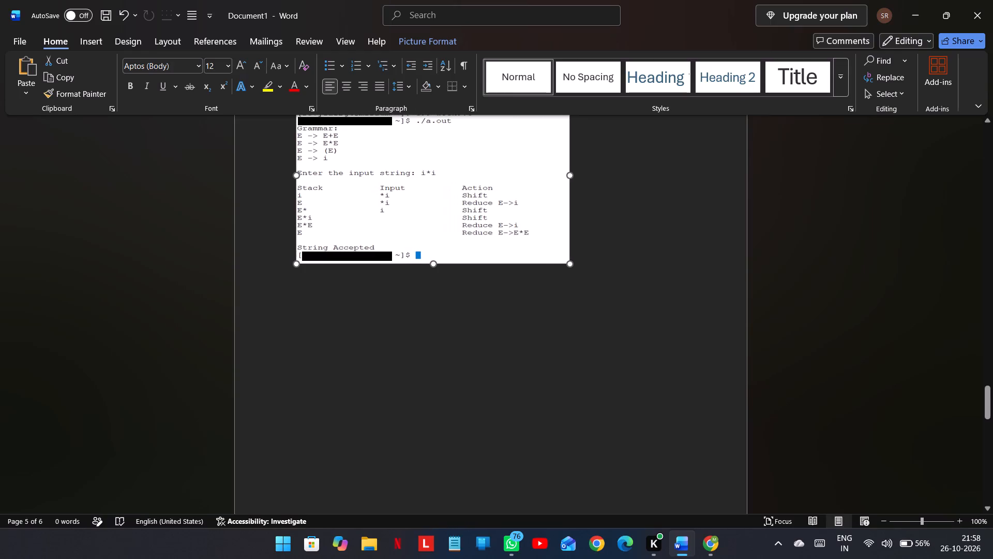
pyautogui.moveTo(572, 183); pyautogui.dragTo(563, 185)
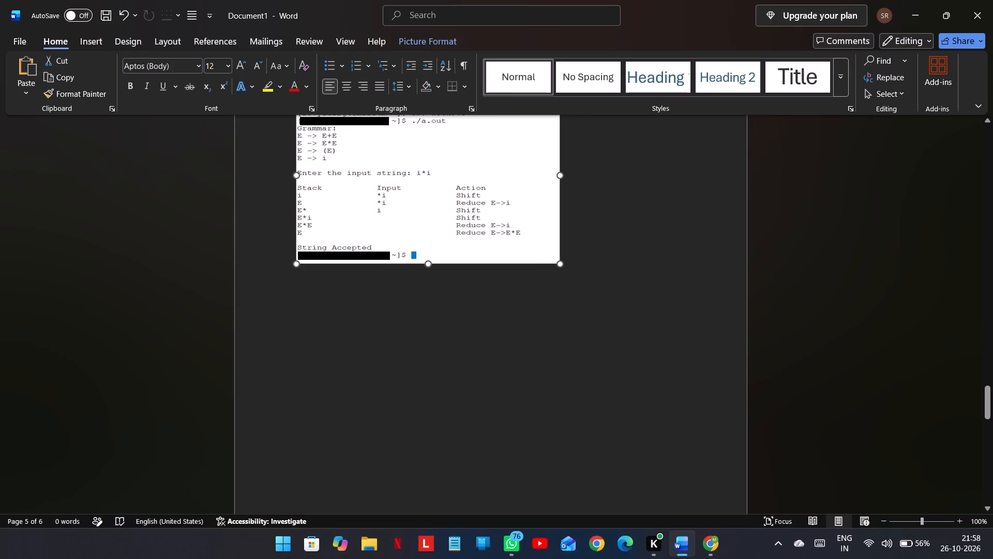
pyautogui.moveTo(563, 185); pyautogui.dragTo(565, 184)
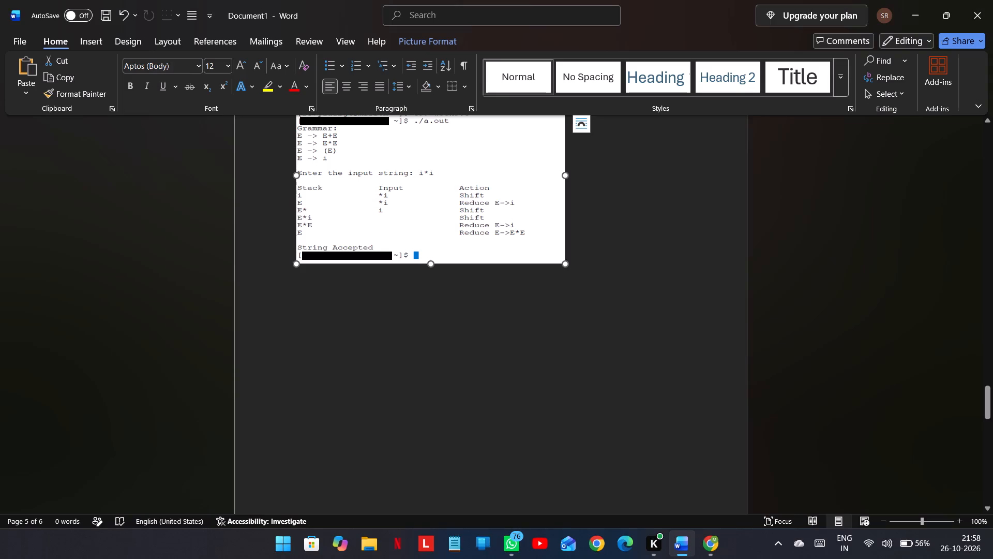
pyautogui.moveTo(562, 263); pyautogui.dragTo(494, 254)
# Add a new empty paragraph after the CLR(1) Bottom-Up Parser output picture at the end of the document.
pyautogui.scroll(-2, 494, 254)
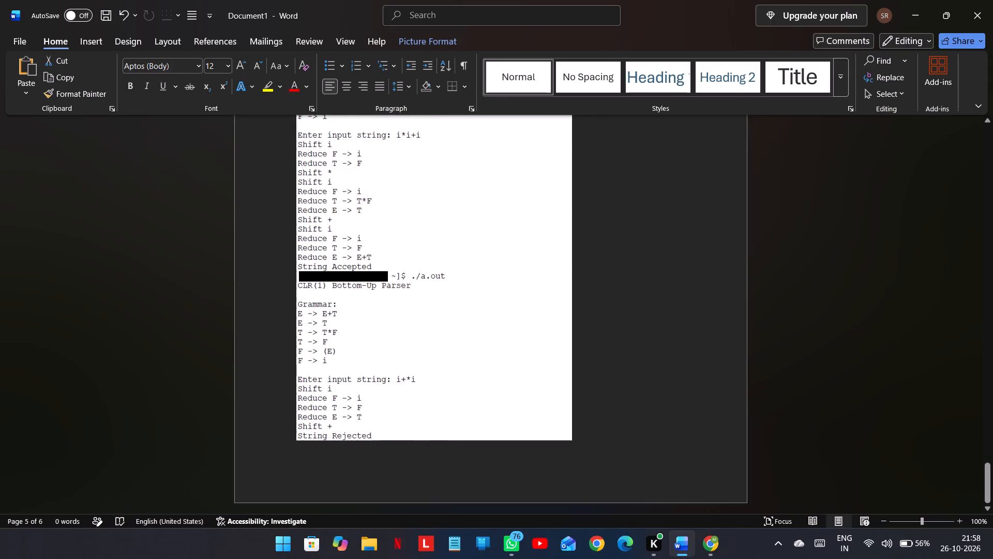
pyautogui.scroll(-2, 494, 254)
pyautogui.click(664, 332)
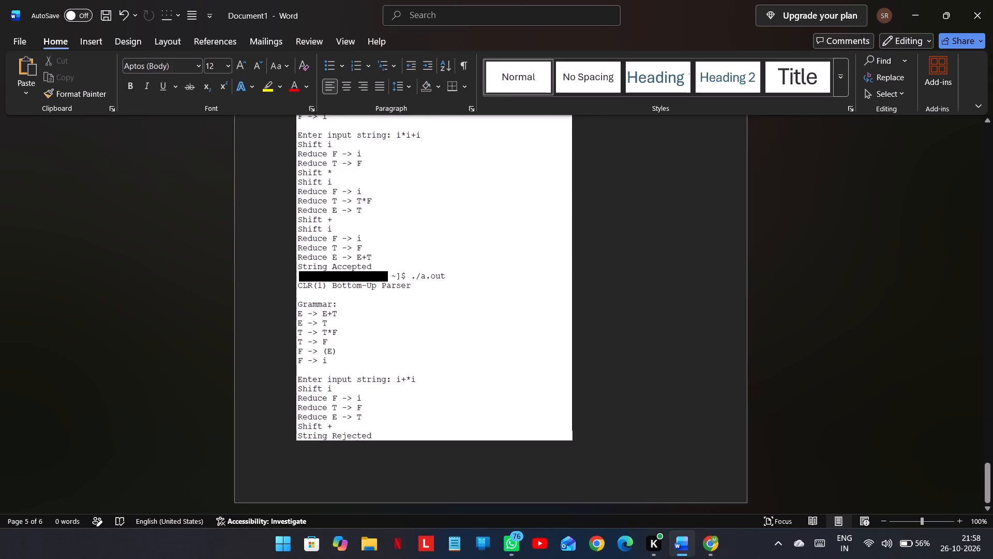
pyautogui.press('Return')
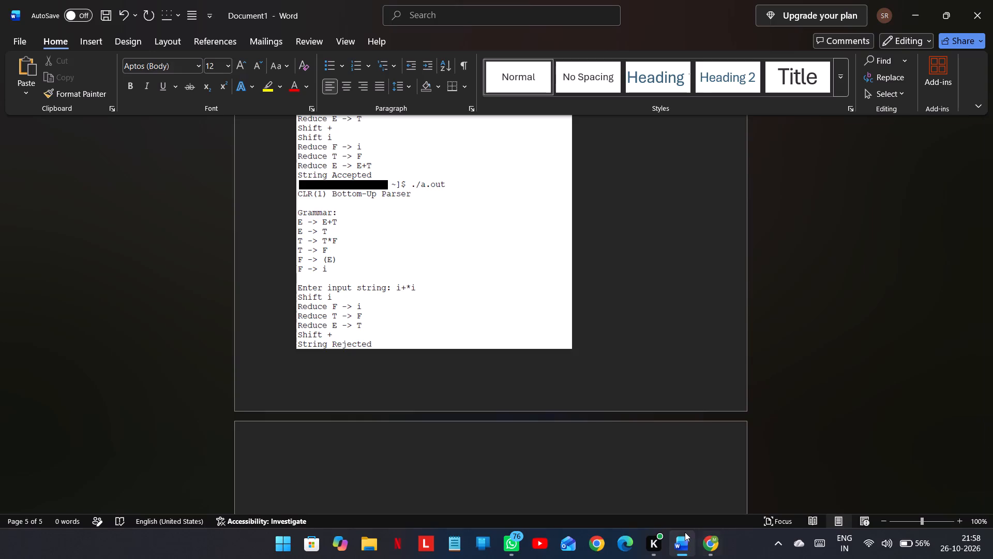
# Switch to Chrome and download the w11.png attachment from the open sent Gmail message.
pyautogui.click(700, 538)
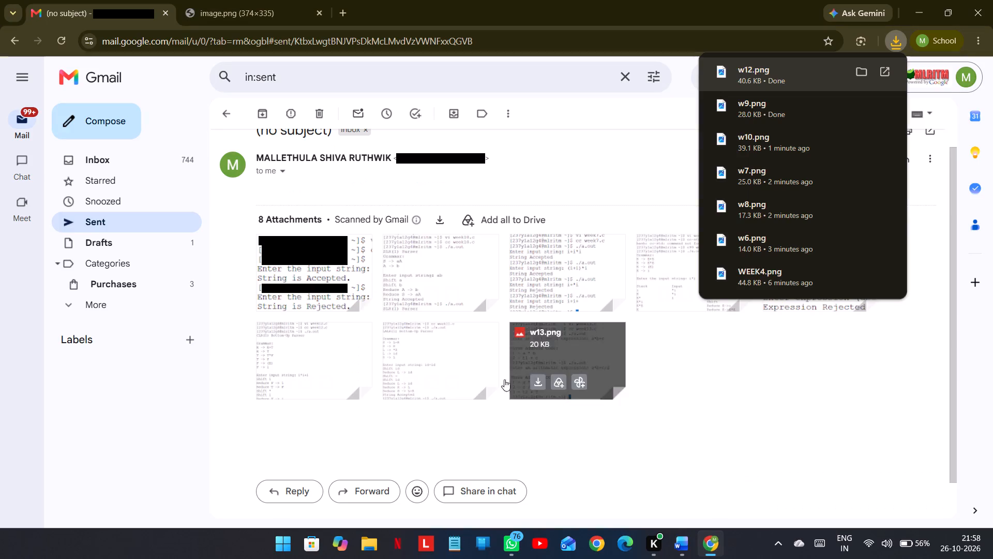
pyautogui.click(409, 379)
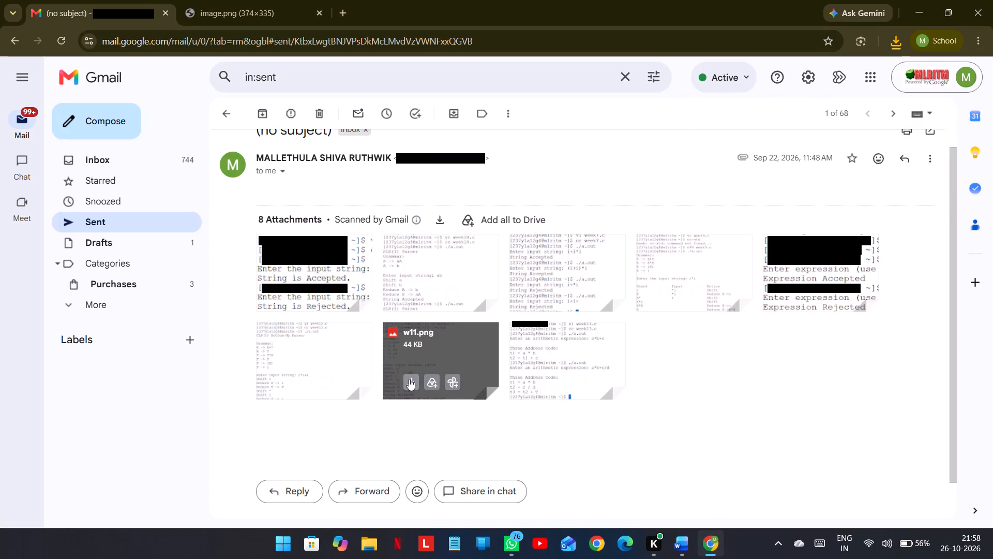
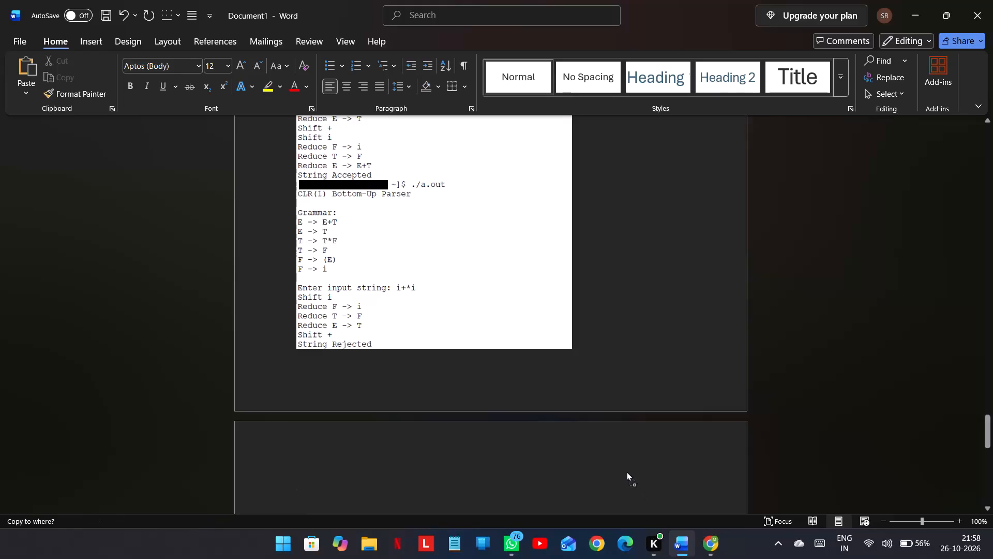
# Insert w11.png from Chrome's recent downloads into the Word document on page six, below the existing output pictures.
pyautogui.scroll(-4, 626, 472)
pyautogui.click(624, 347)
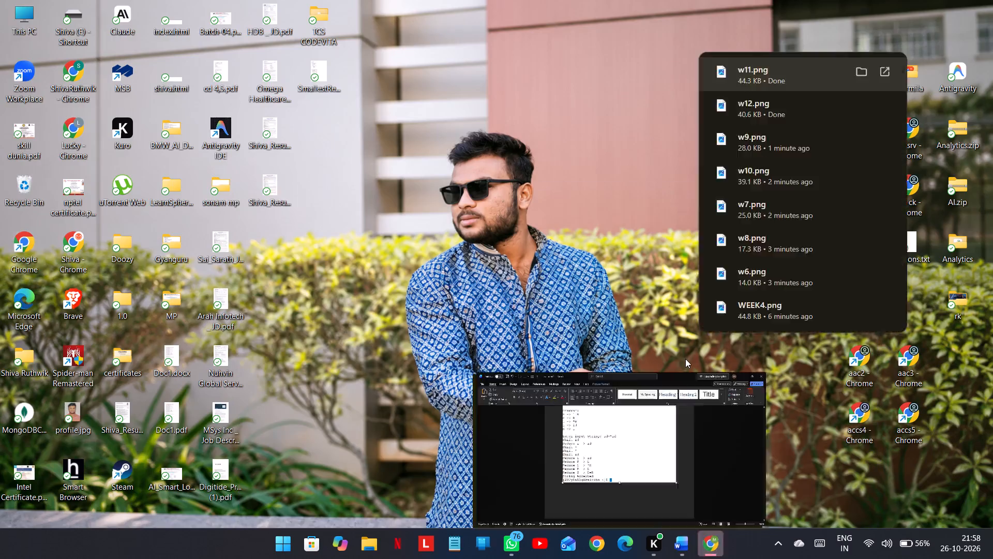
# Shrink the w11.png output picture on page six proportionally from its bottom outer corner to about half of the page's text width.
pyautogui.scroll(15, 685, 359)
pyautogui.scroll(-1, 685, 359)
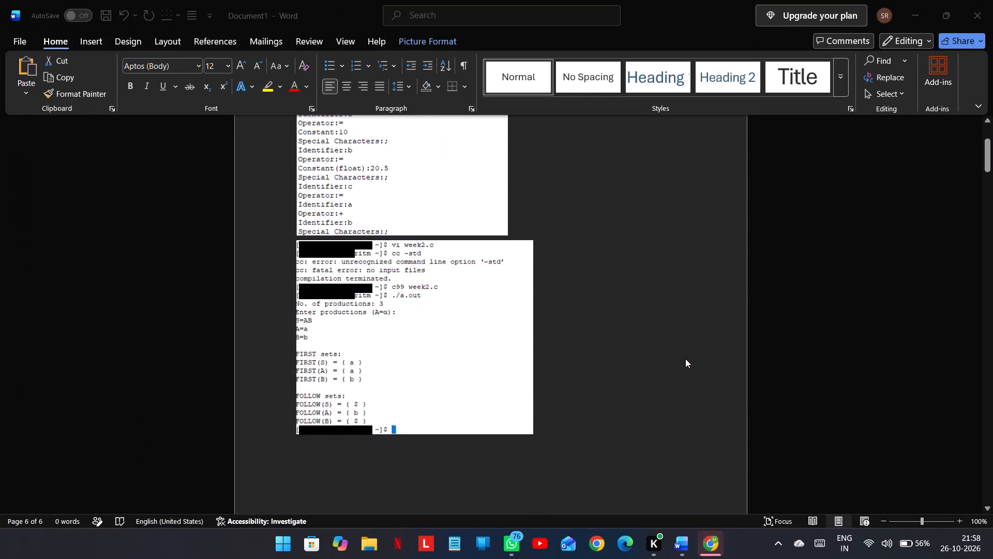
pyautogui.scroll(-3, 685, 359)
pyautogui.keyDown('ctrl'); pyautogui.scroll(1, 685, 359); pyautogui.keyUp('ctrl')
pyautogui.keyDown('ctrl'); pyautogui.scroll(-1, 685, 359); pyautogui.keyUp('ctrl')
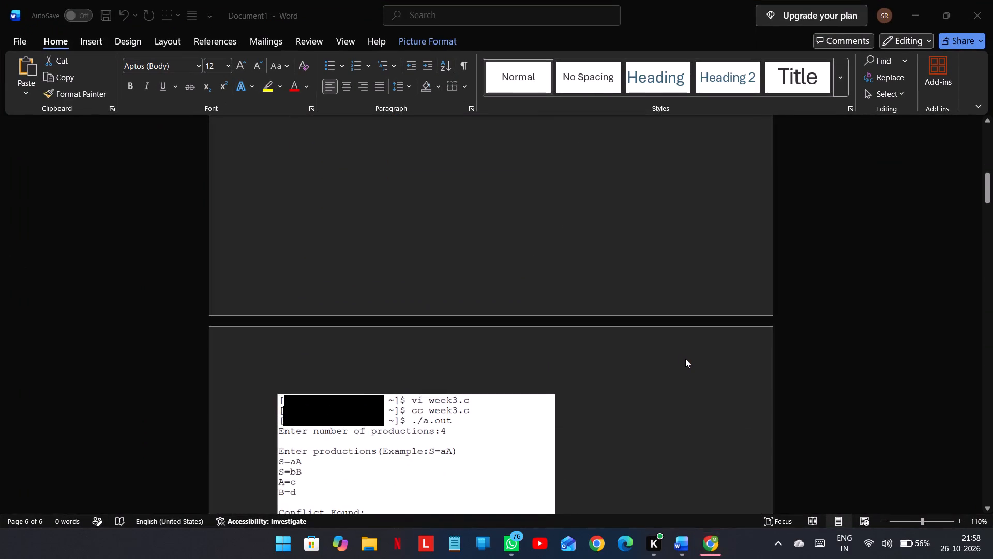
pyautogui.keyDown('ctrl'); pyautogui.scroll(-9, 685, 359); pyautogui.keyUp('ctrl')
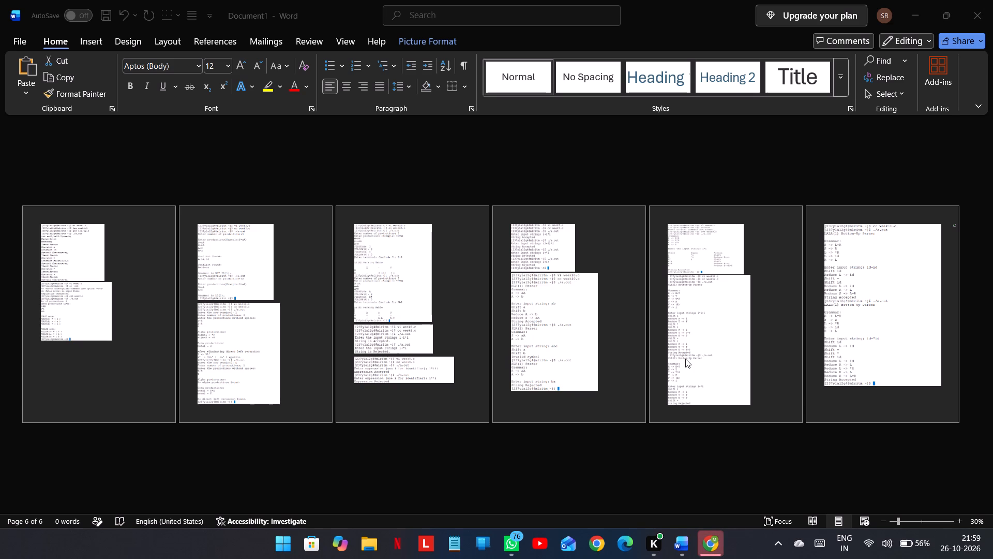
pyautogui.scroll(-2, 685, 359)
pyautogui.moveTo(427, 379); pyautogui.dragTo(417, 375)
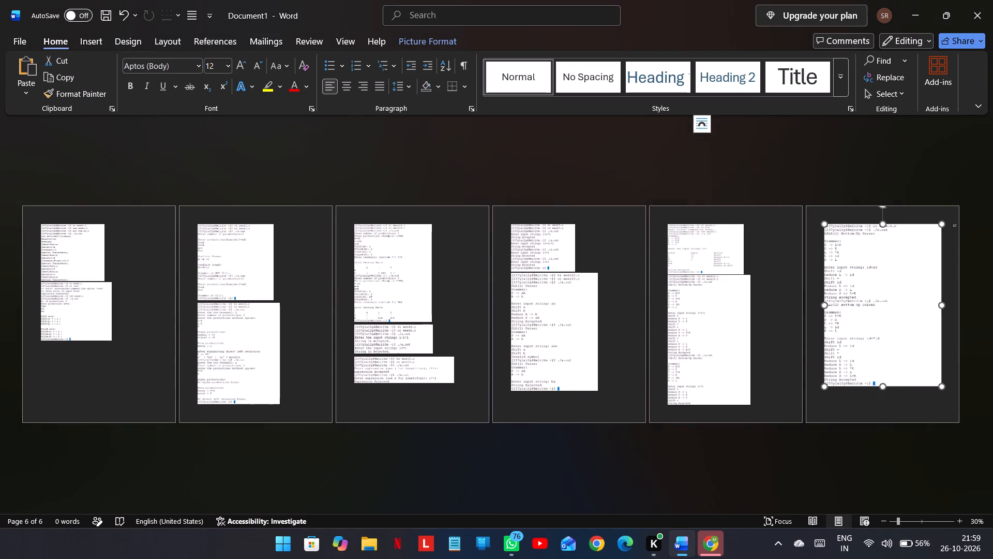
pyautogui.moveTo(417, 375); pyautogui.dragTo(99, 380)
pyautogui.hscroll(-1, 153, 352)
pyautogui.moveTo(99, 380); pyautogui.dragTo(100, 385)
pyautogui.hscroll(1, 318, 391)
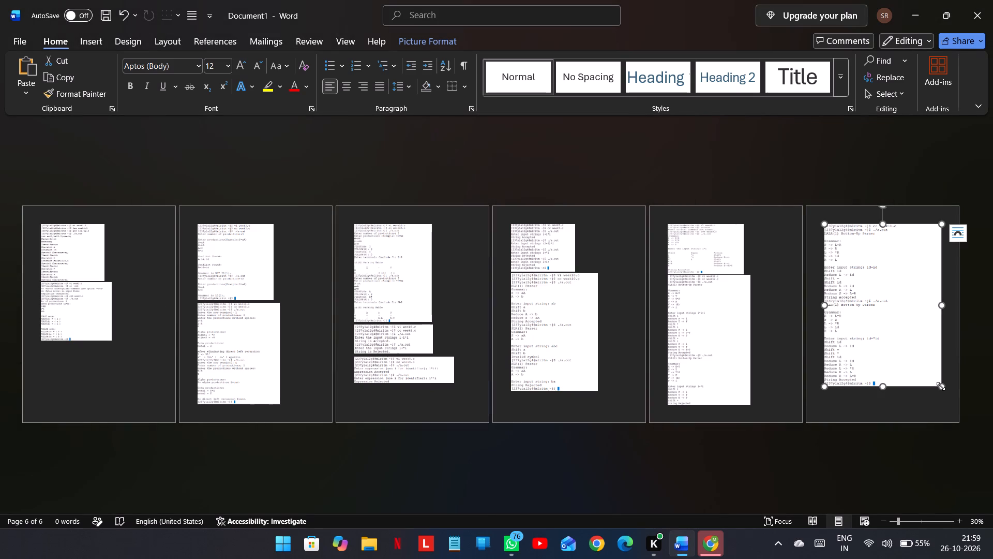
pyautogui.moveTo(941, 386); pyautogui.dragTo(872, 305)
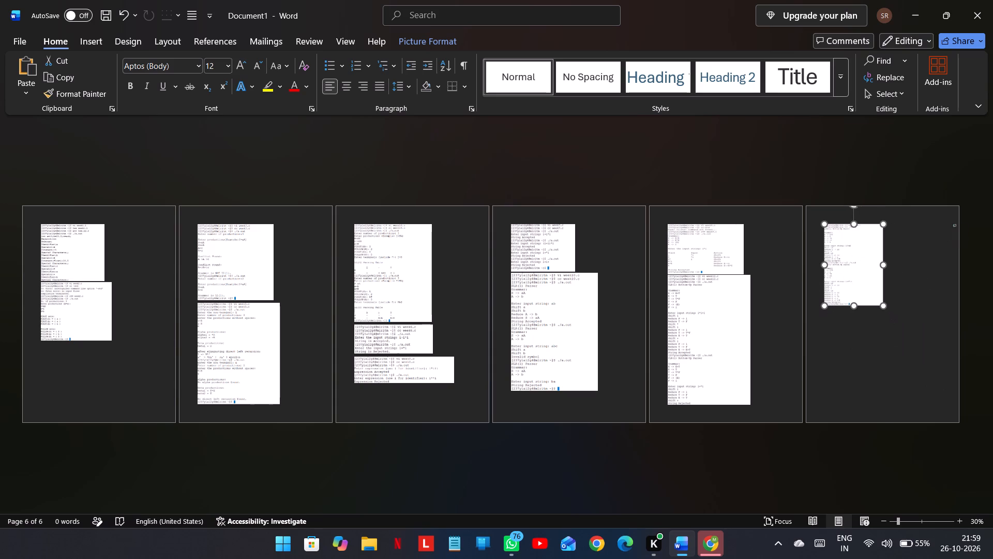
# Download w13.png from the sent Gmail message in Chrome and insert it on a new line below the w11.png picture on page six.
pyautogui.click(923, 290)
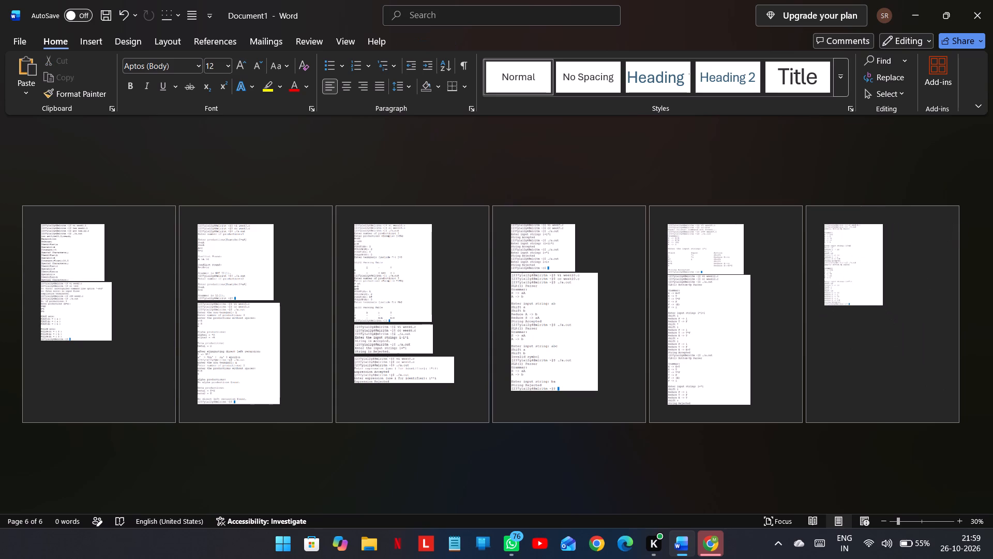
pyautogui.press('Return')
pyautogui.click(705, 536)
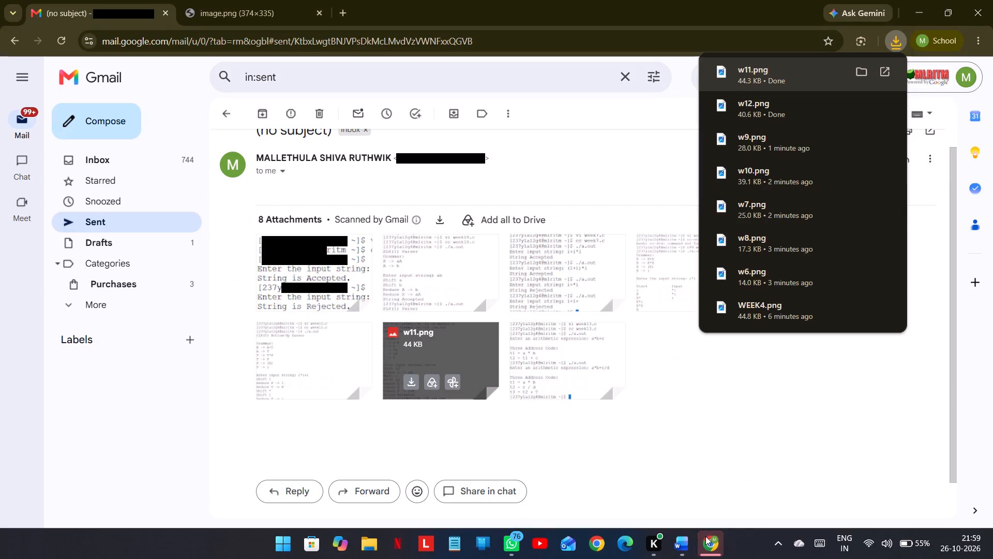
pyautogui.click(533, 379)
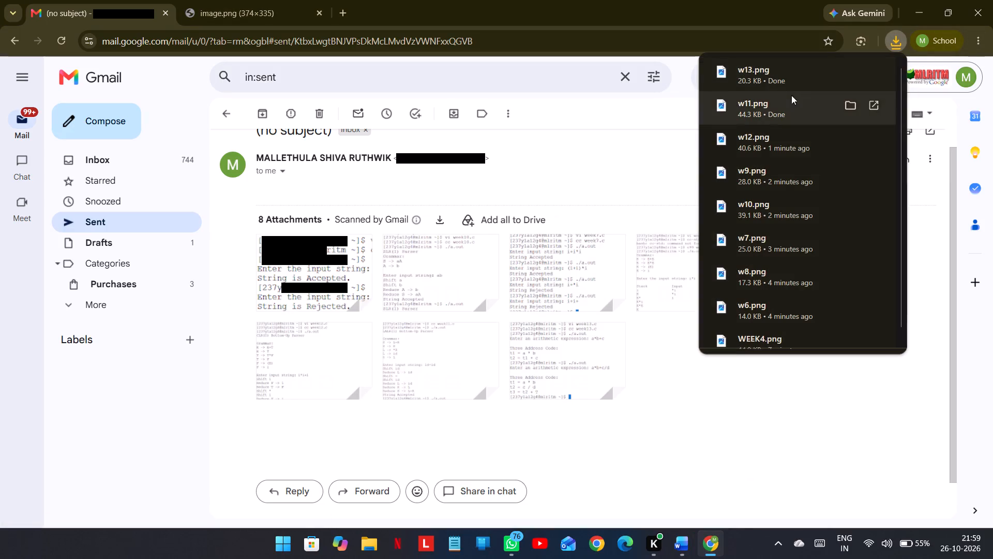
pyautogui.moveTo(791, 85); pyautogui.dragTo(699, 523)
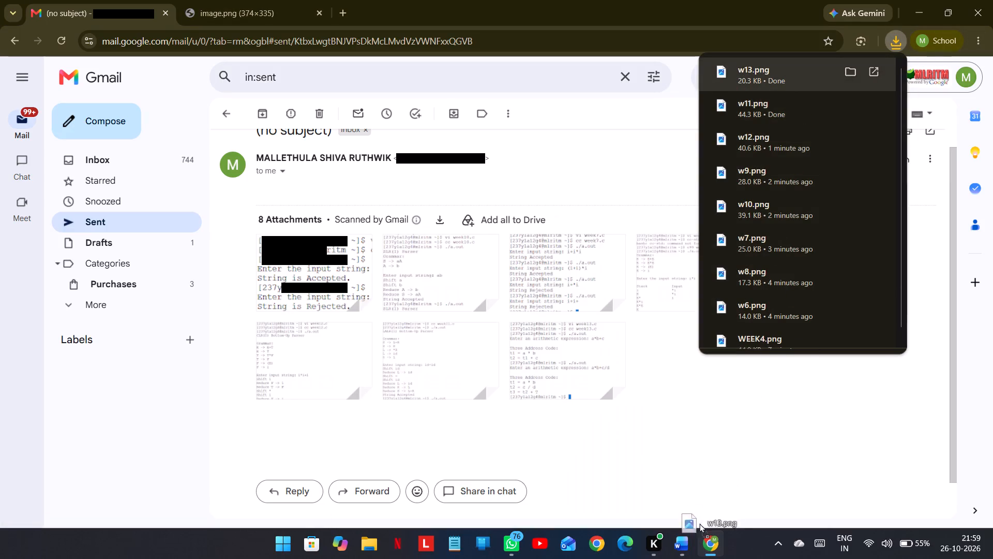
pyautogui.moveTo(699, 523); pyautogui.dragTo(832, 321)
# Resize the week1.l output picture on page one of the Word document from its bottom outer corner.
pyautogui.keyDown('ctrl'); pyautogui.scroll(6, 832, 321); pyautogui.keyUp('ctrl')
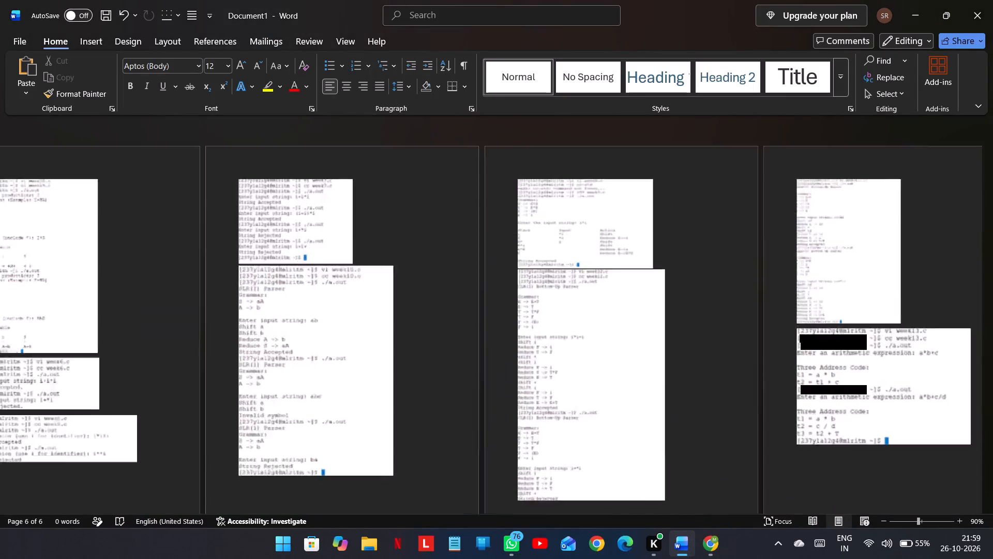
pyautogui.scroll(6, 832, 321)
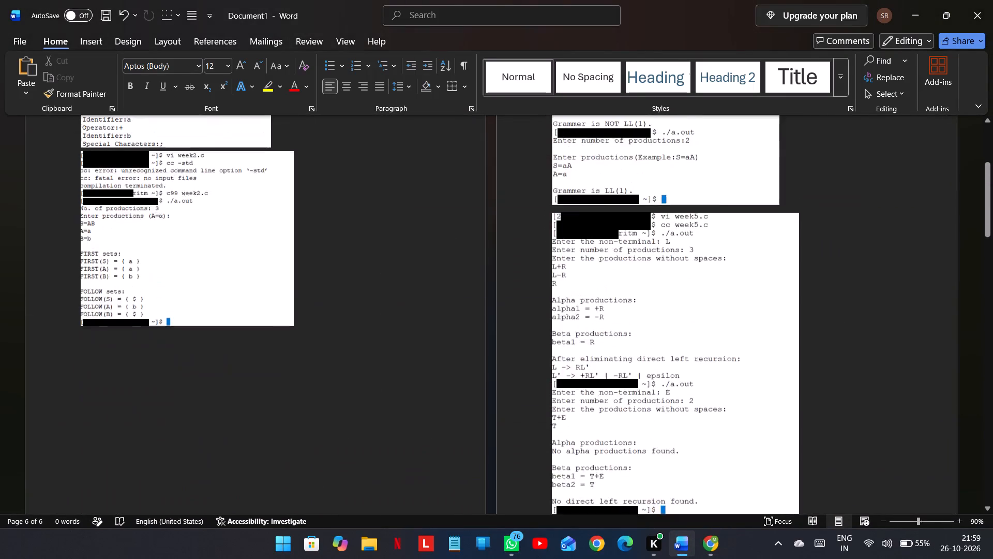
pyautogui.keyDown('ctrl'); pyautogui.scroll(4, 832, 321); pyautogui.keyUp('ctrl')
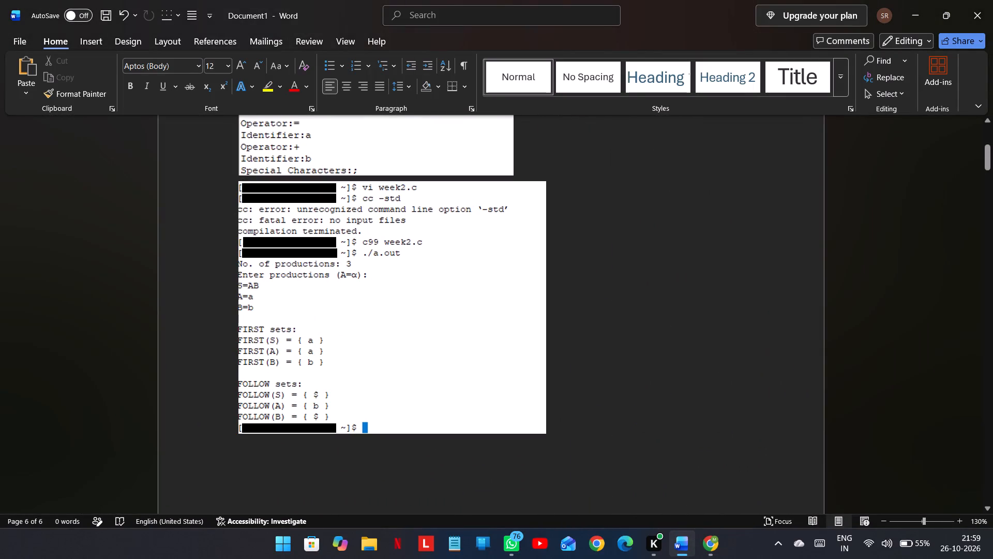
pyautogui.scroll(7, 622, 242)
pyautogui.click(364, 333)
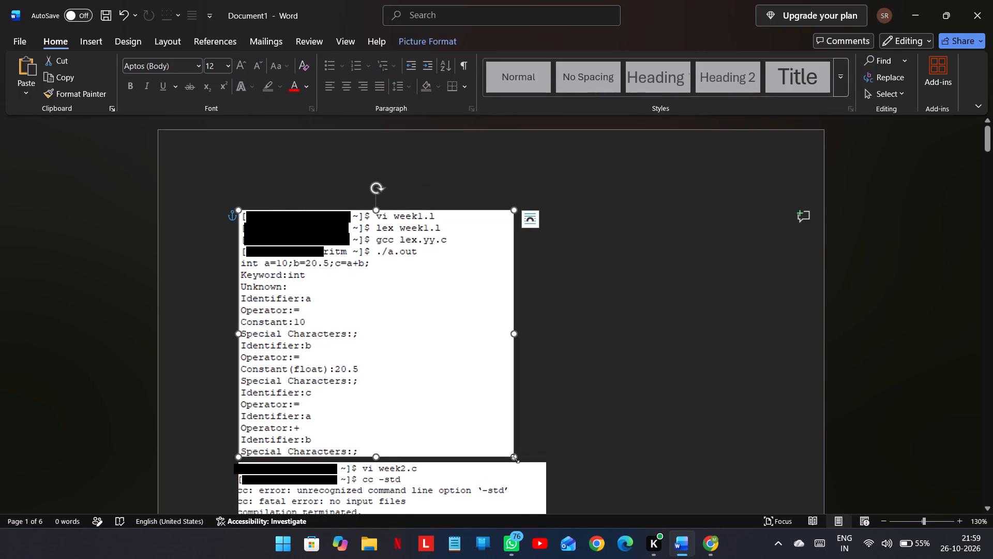
# Enlarge the week1.l output picture on page one proportionally from its bottom outer corner to about 56% of the text width.
pyautogui.moveTo(515, 459); pyautogui.dragTo(531, 460)
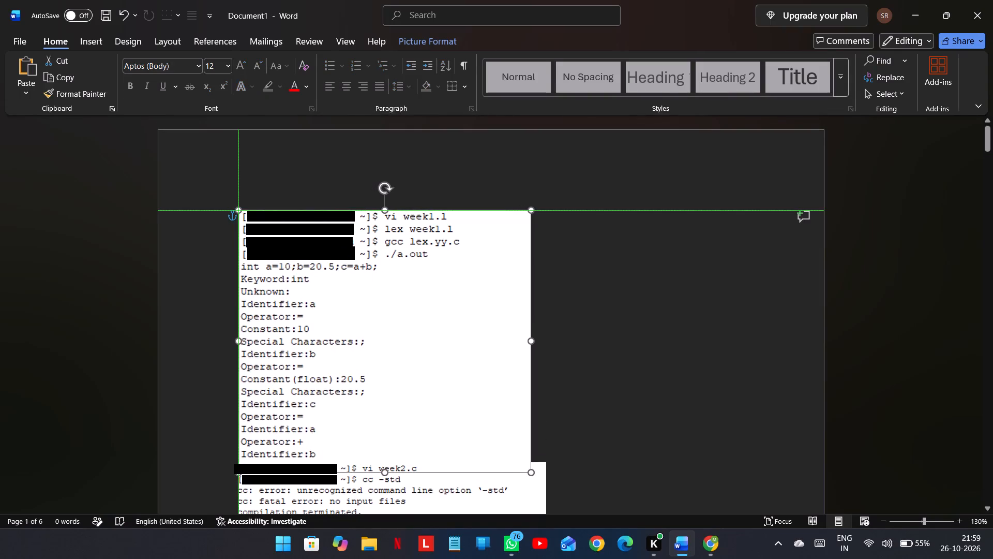
pyautogui.moveTo(531, 460); pyautogui.dragTo(523, 452)
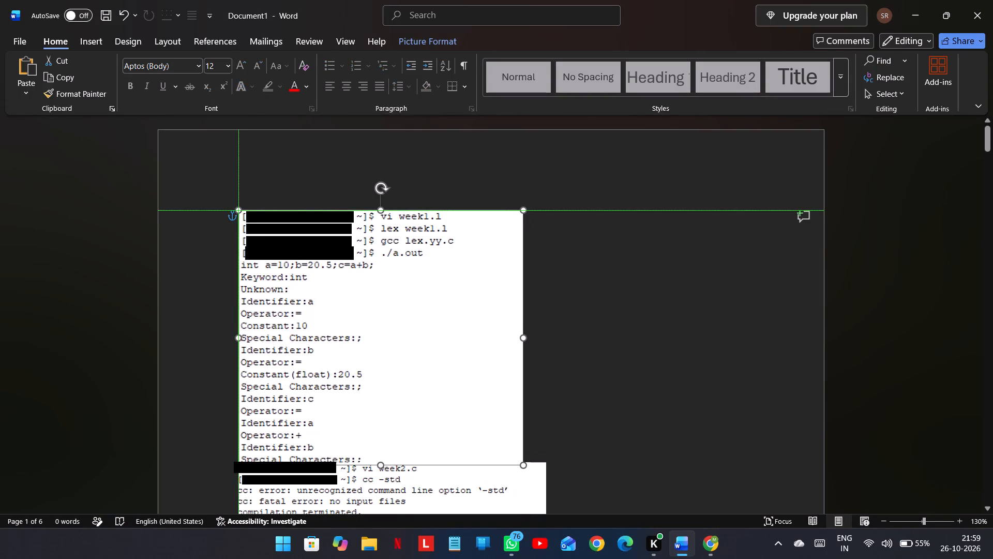
pyautogui.moveTo(523, 452); pyautogui.dragTo(522, 450)
# Move the week2.c output picture straight down on page one, leaving a small gap below the week1.l picture.
pyautogui.scroll(-1, 514, 425)
pyautogui.moveTo(492, 374); pyautogui.dragTo(489, 398)
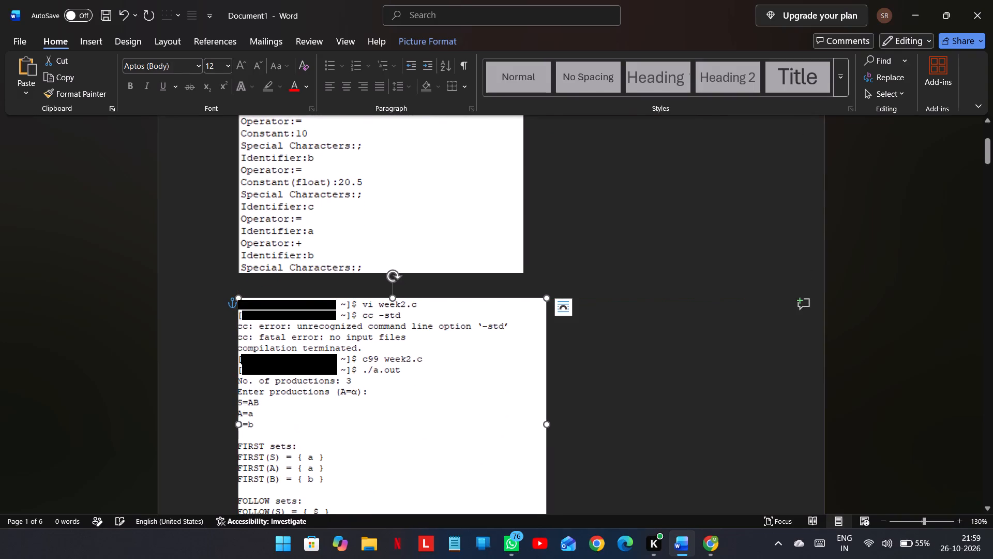
# Enlarge the week1.l output picture proportionally to about 60% of the text width, nearly matching the week2.c picture's width.
pyautogui.scroll(-2, 610, 309)
pyautogui.scroll(1, 610, 309)
pyautogui.scroll(1, 518, 252)
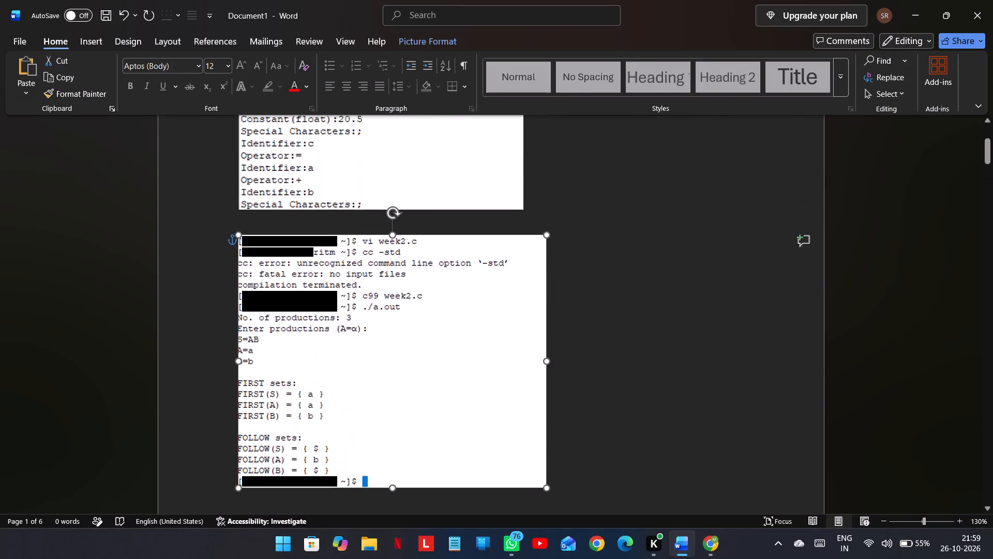
pyautogui.scroll(1, 518, 252)
pyautogui.click(518, 252)
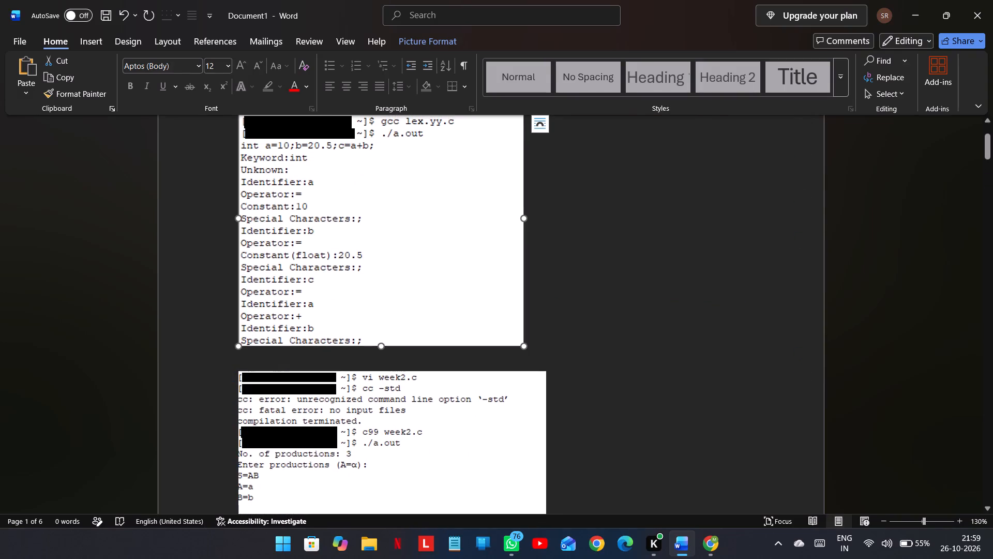
pyautogui.moveTo(526, 346); pyautogui.dragTo(543, 356)
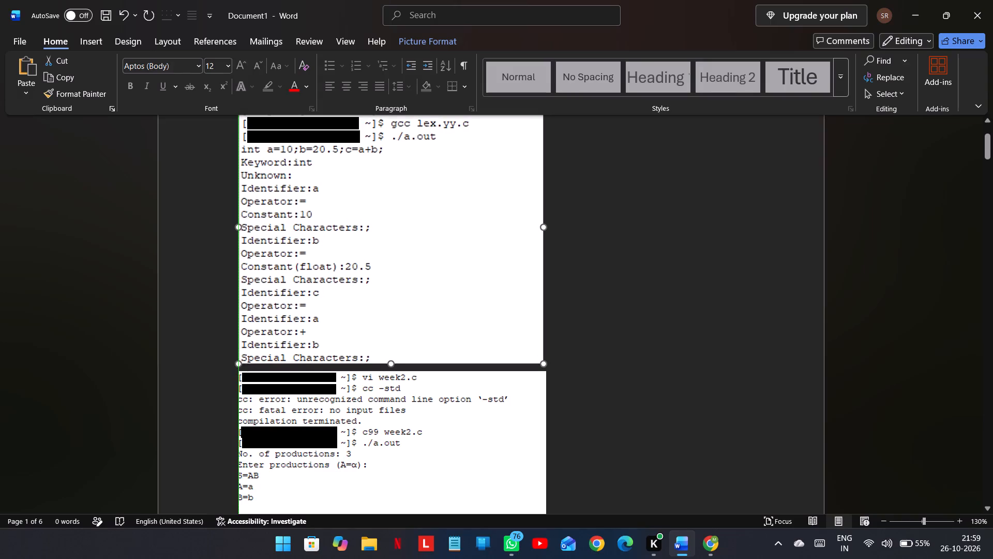
pyautogui.moveTo(543, 356); pyautogui.dragTo(541, 354)
# Move the week2.c output picture slightly further down on page one to restore a clear gap below the enlarged week1.l picture.
pyautogui.scroll(-1, 549, 313)
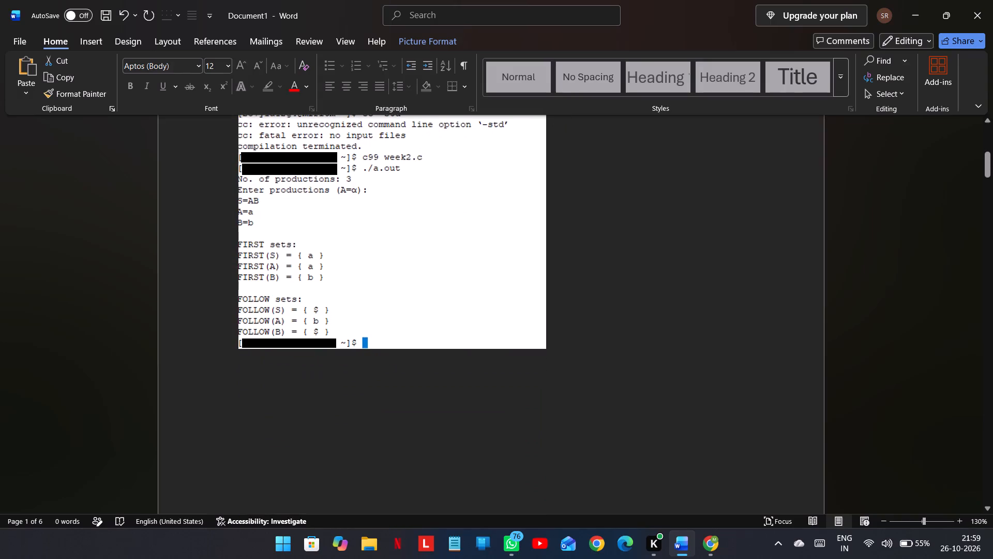
pyautogui.moveTo(528, 258); pyautogui.dragTo(528, 281)
pyautogui.scroll(2, 528, 281)
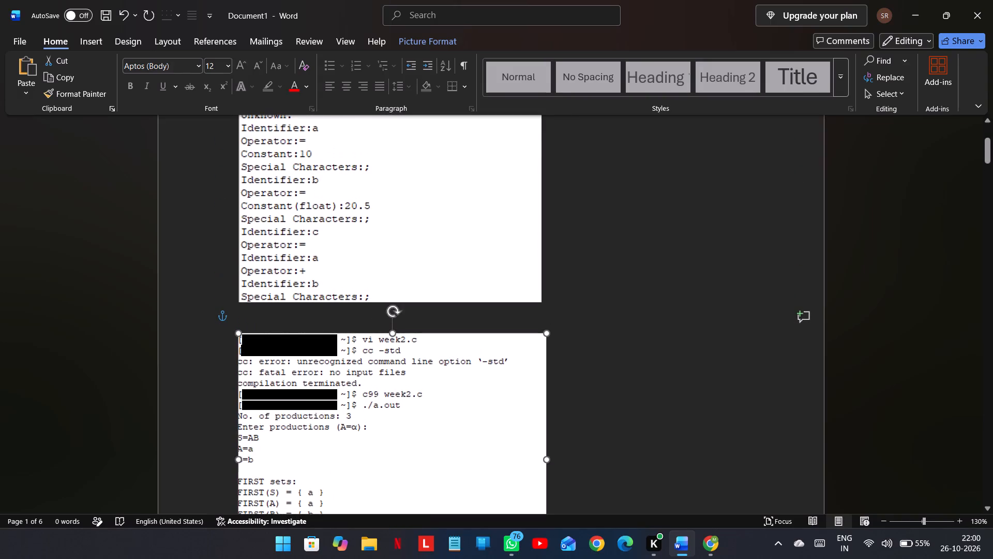
# Zoom out to 20% and review the picture layout across all six pages.
pyautogui.keyDown('ctrl'); pyautogui.scroll(-8, 589, 277); pyautogui.keyUp('ctrl')
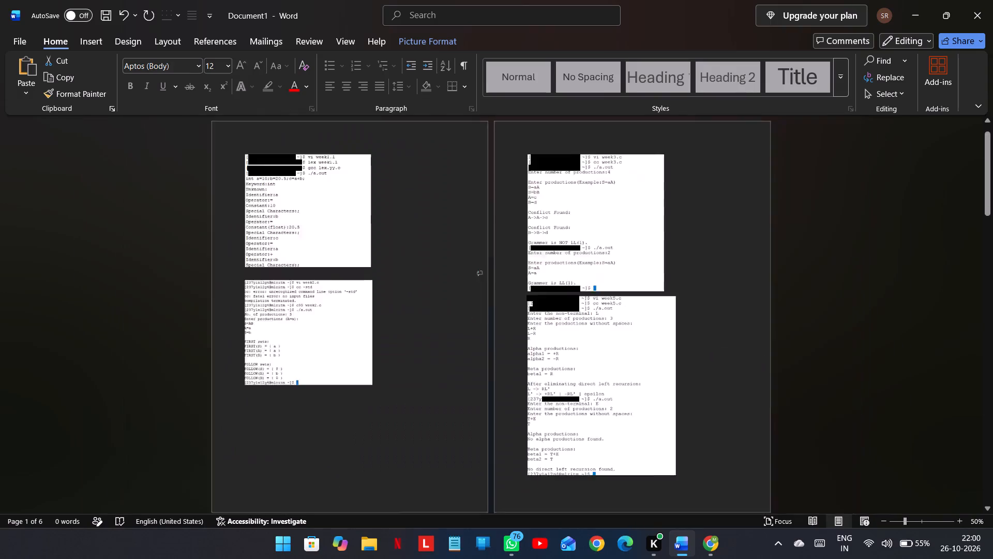
pyautogui.scroll(-3, 589, 277)
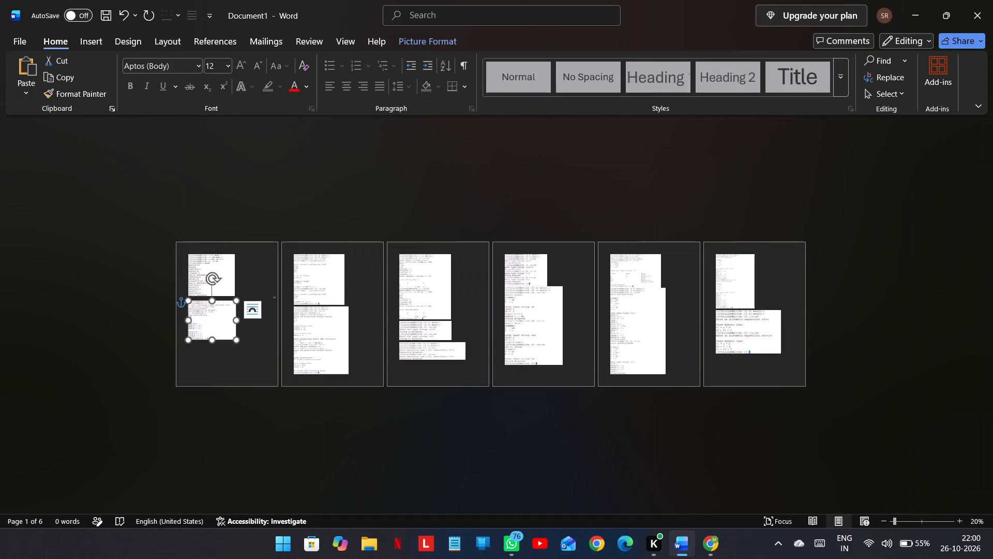
pyautogui.click(438, 426)
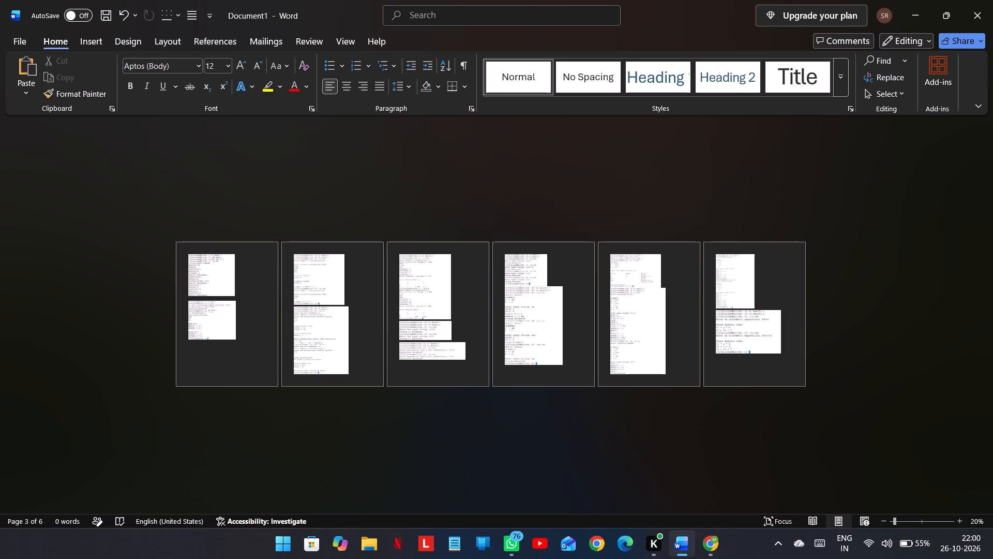
pyautogui.click(750, 396)
# Save the document as a Word Document named "jaya cd" in the OneDrive Desktop folder.
pyautogui.hotkey('ctrl', 'shift', 's')
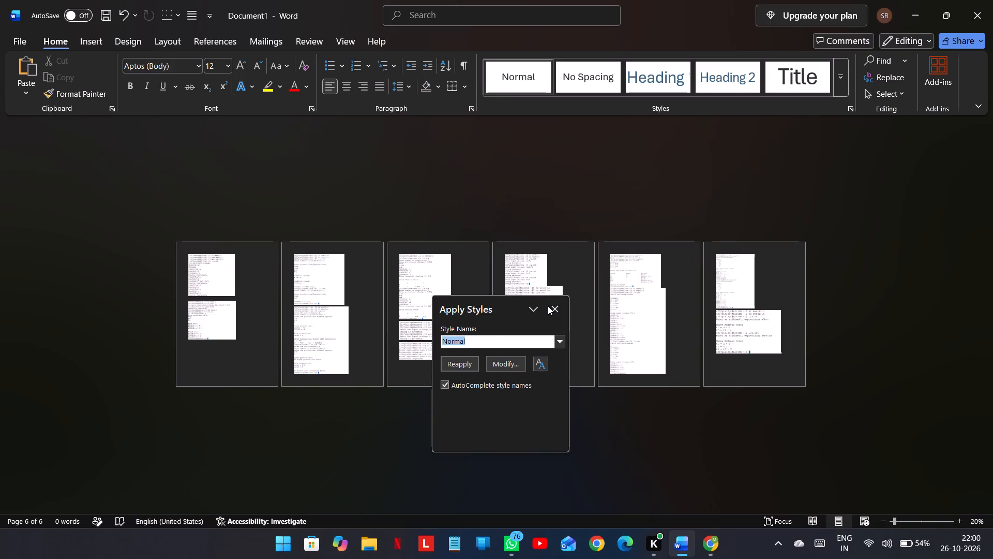
pyautogui.click(548, 306)
pyautogui.click(27, 35)
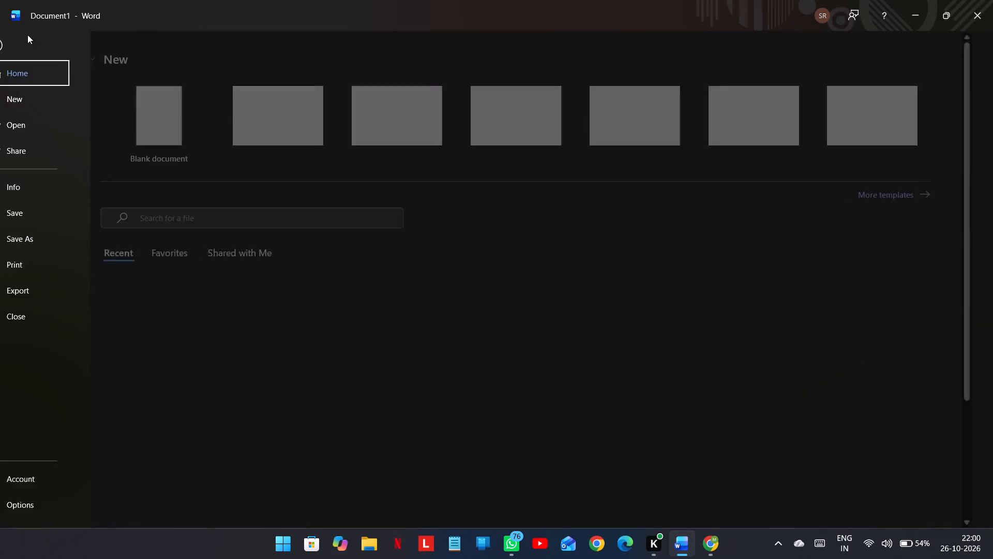
pyautogui.click(82, 244)
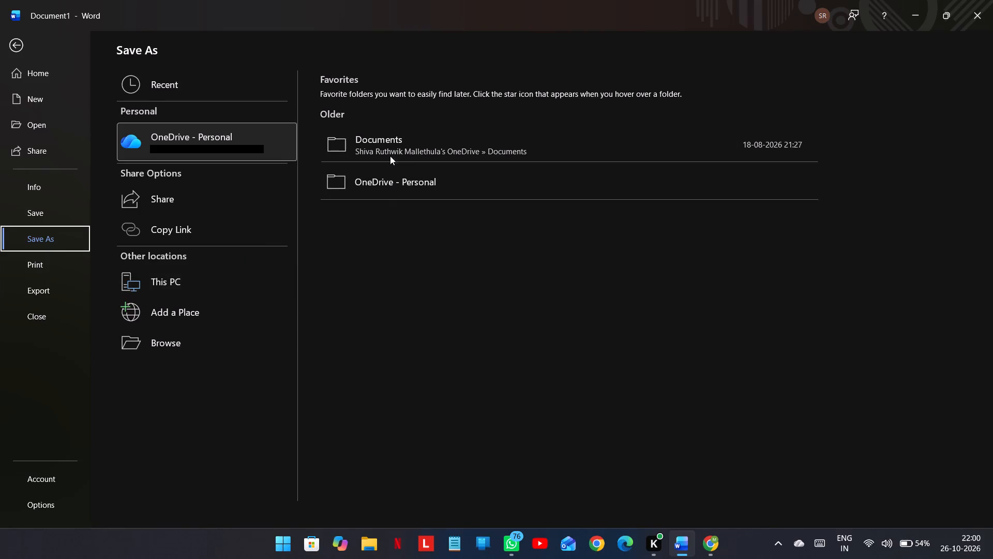
pyautogui.click(82, 234)
pyautogui.click(356, 159)
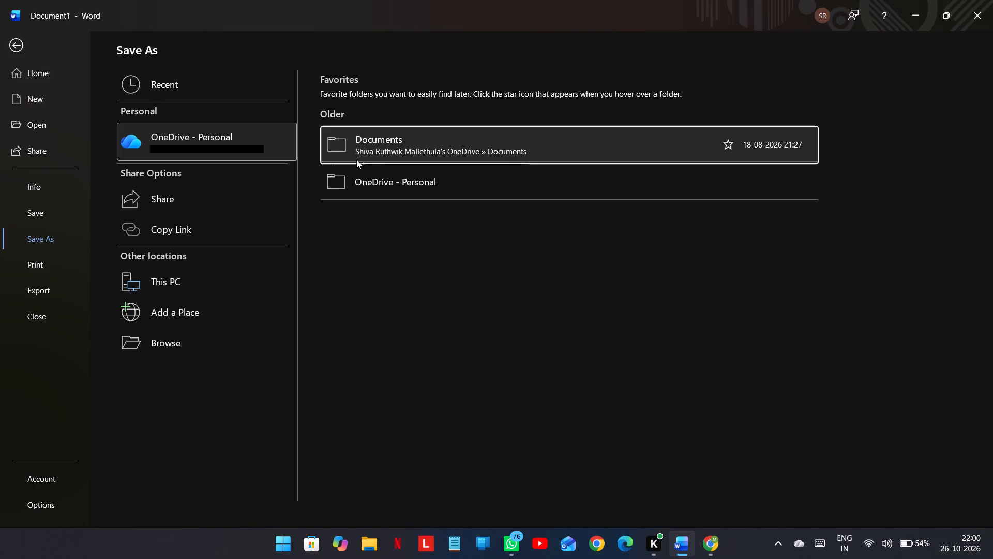
pyautogui.click(370, 176)
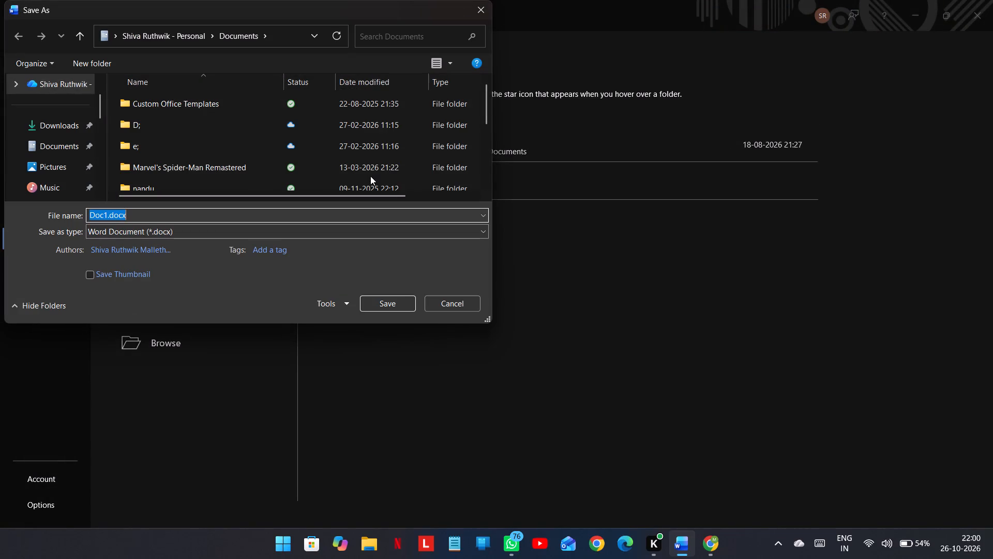
pyautogui.click(71, 120)
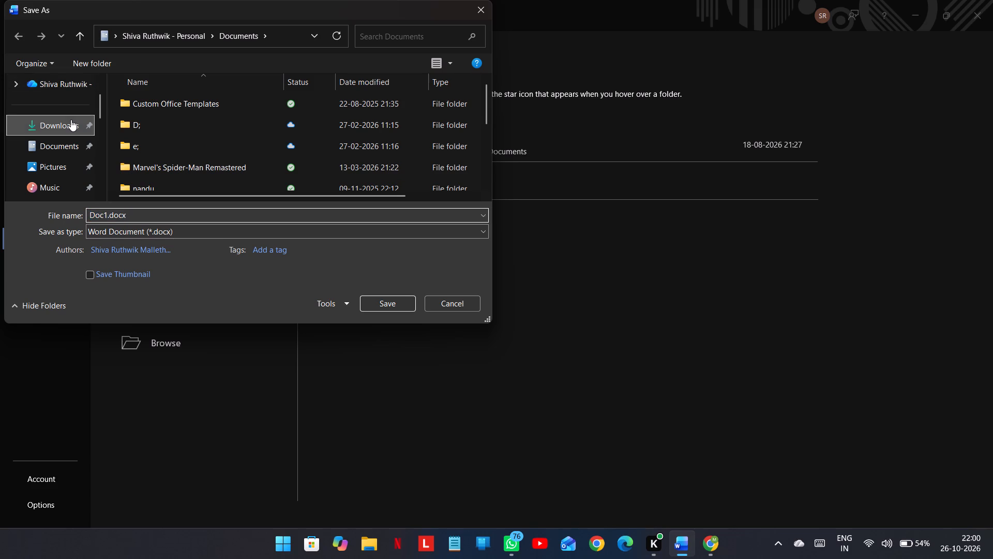
pyautogui.scroll(-1, 71, 120)
pyautogui.click(73, 79)
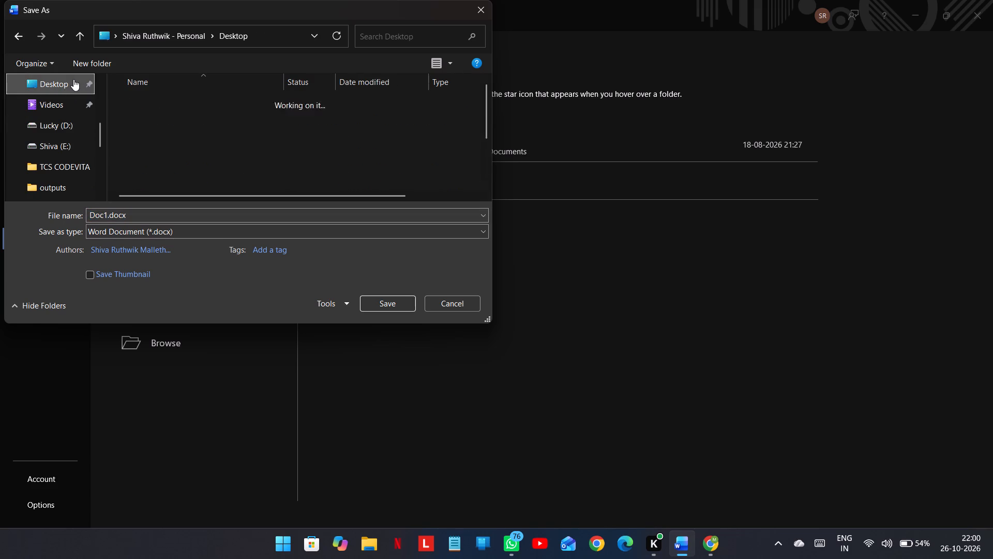
pyautogui.click(159, 220)
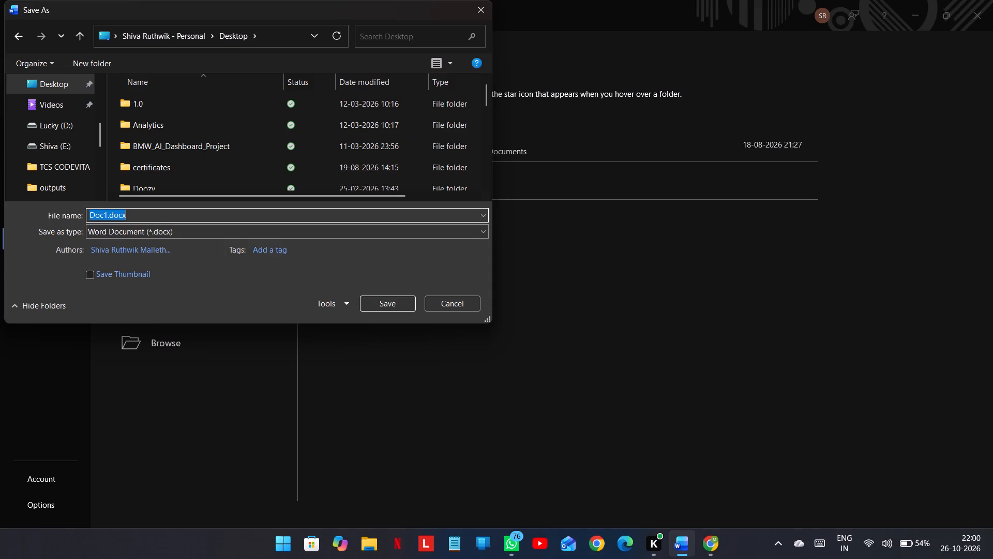
pyautogui.write('jaya')
pyautogui.press('space')
pyautogui.write('cd')
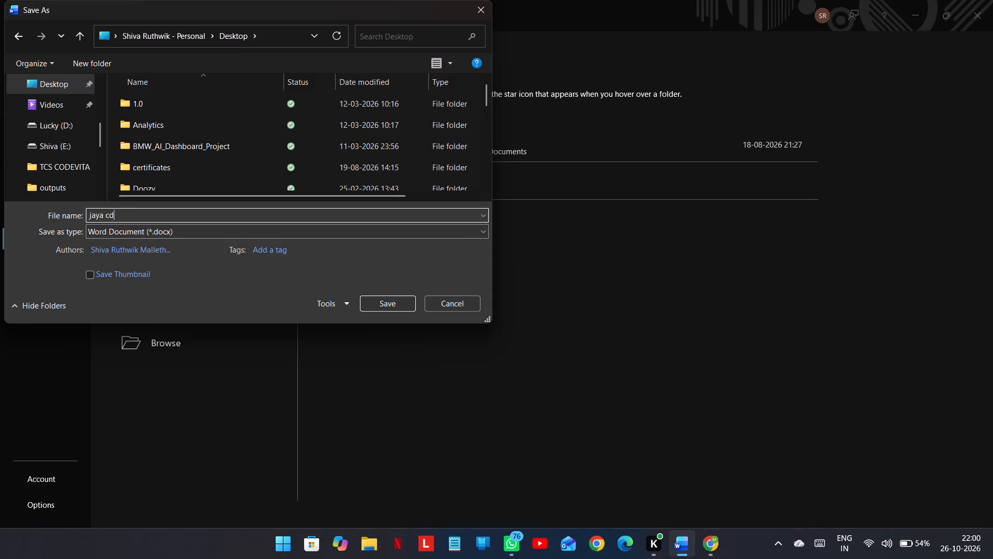
pyautogui.press('Return')
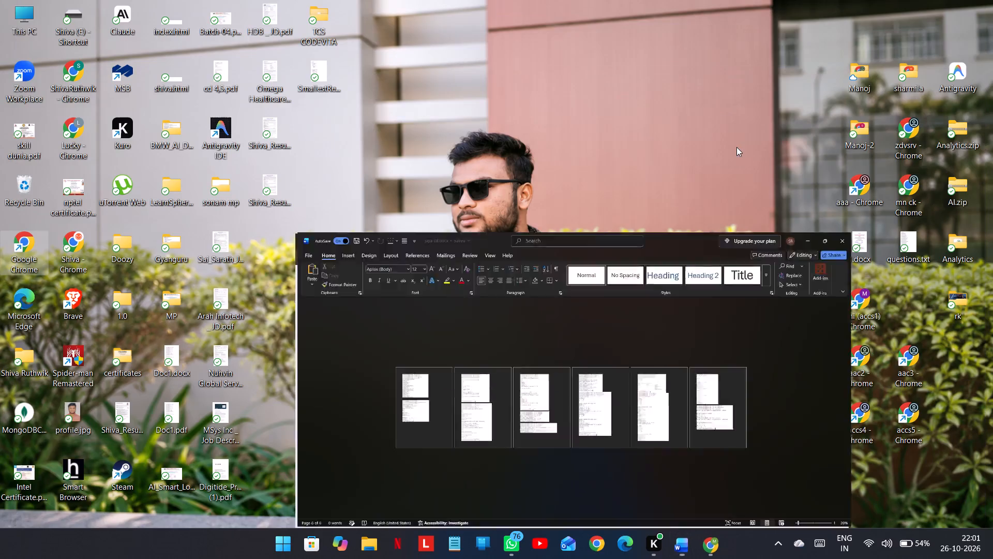
# Switch to the Windows desktop, refresh it and copy the jaya cd.docx file.
pyautogui.rightClick(328, 316)
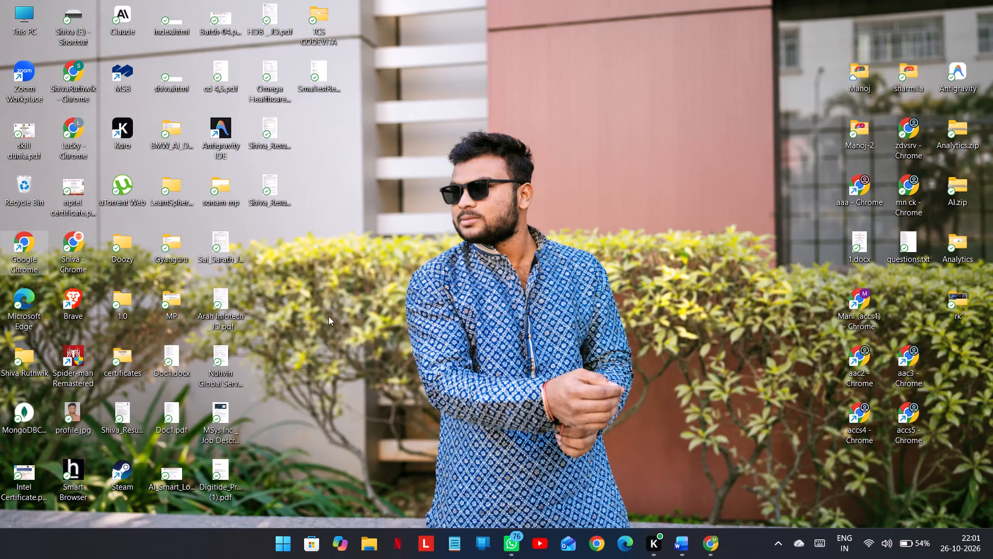
pyautogui.click(425, 166)
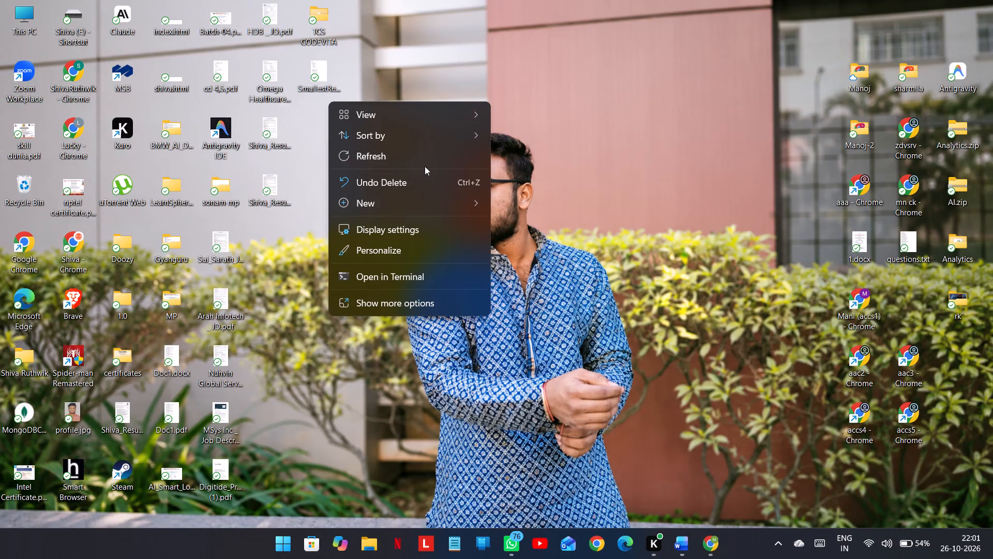
pyautogui.click(425, 162)
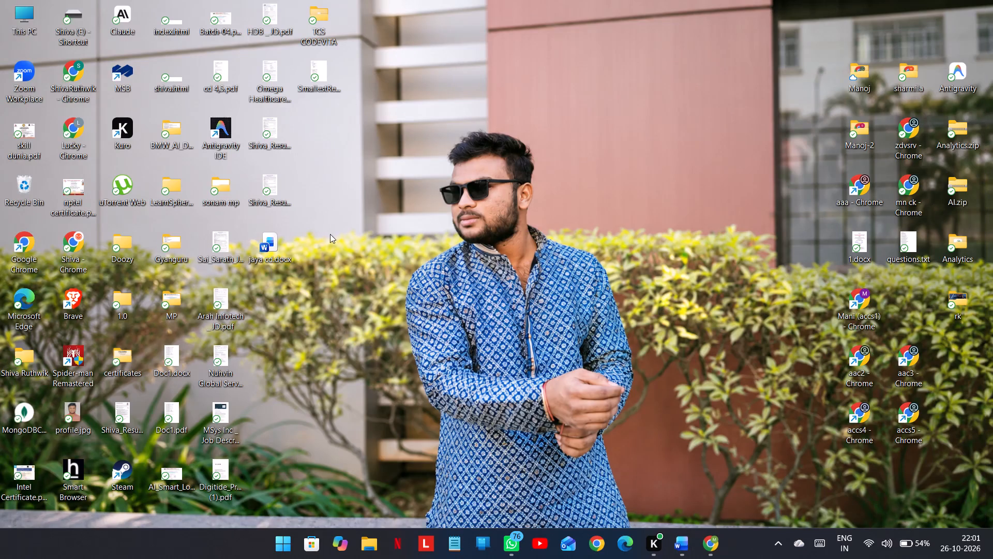
pyautogui.rightClick(278, 243)
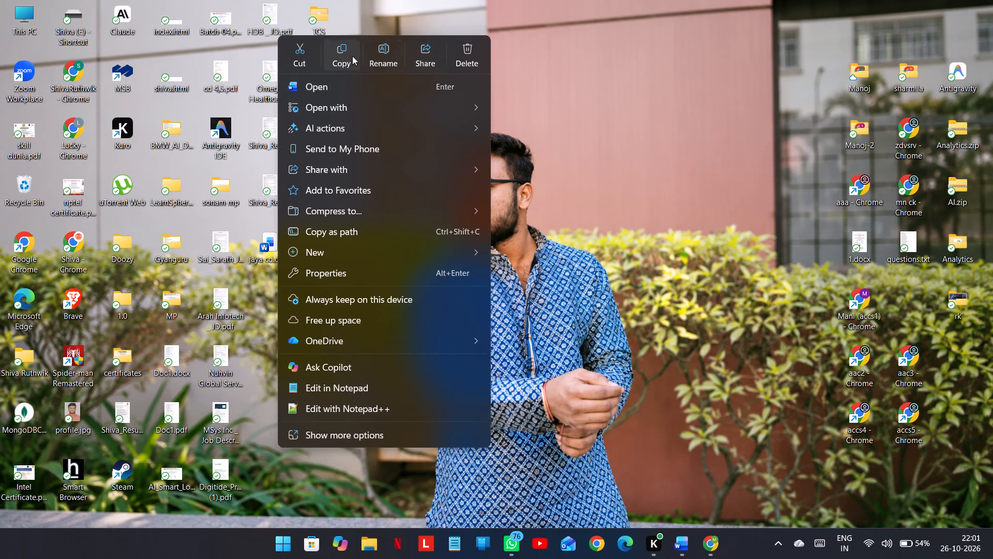
pyautogui.click(352, 53)
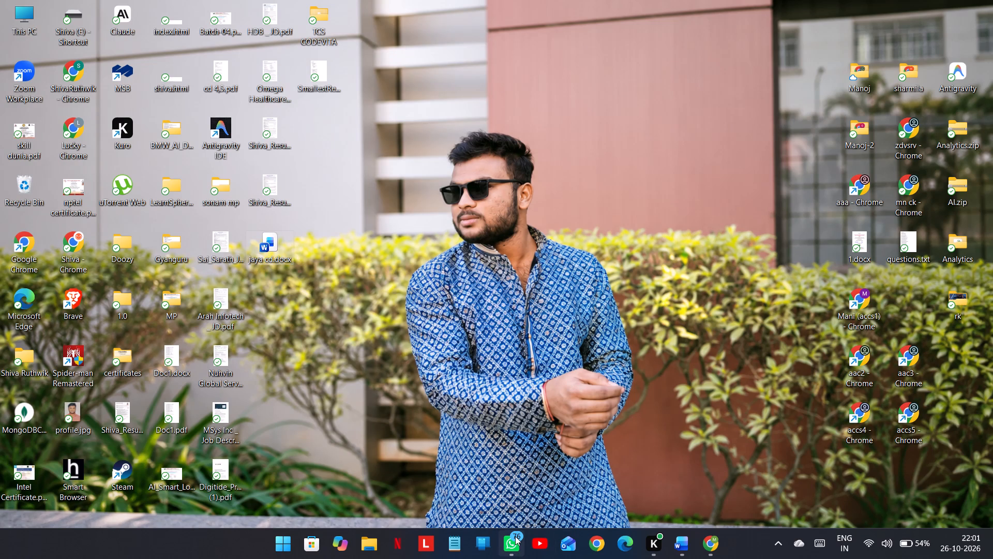